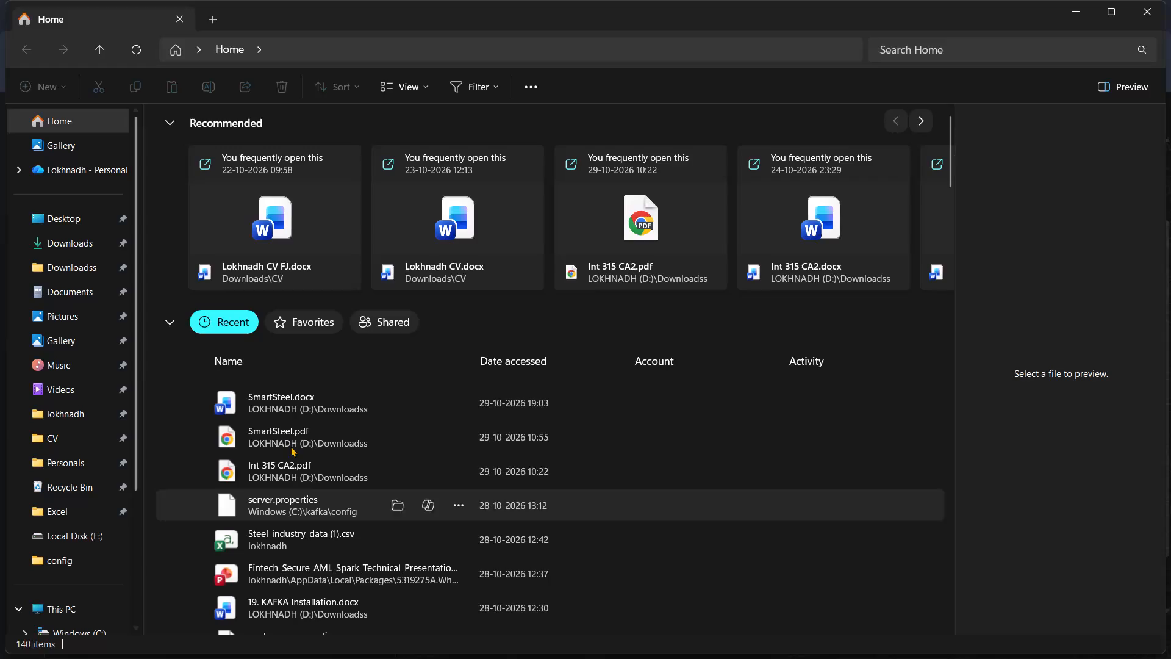
Open Int 315 CA2.docx from the recent files list.
scroll(316, 535, "down", 1)
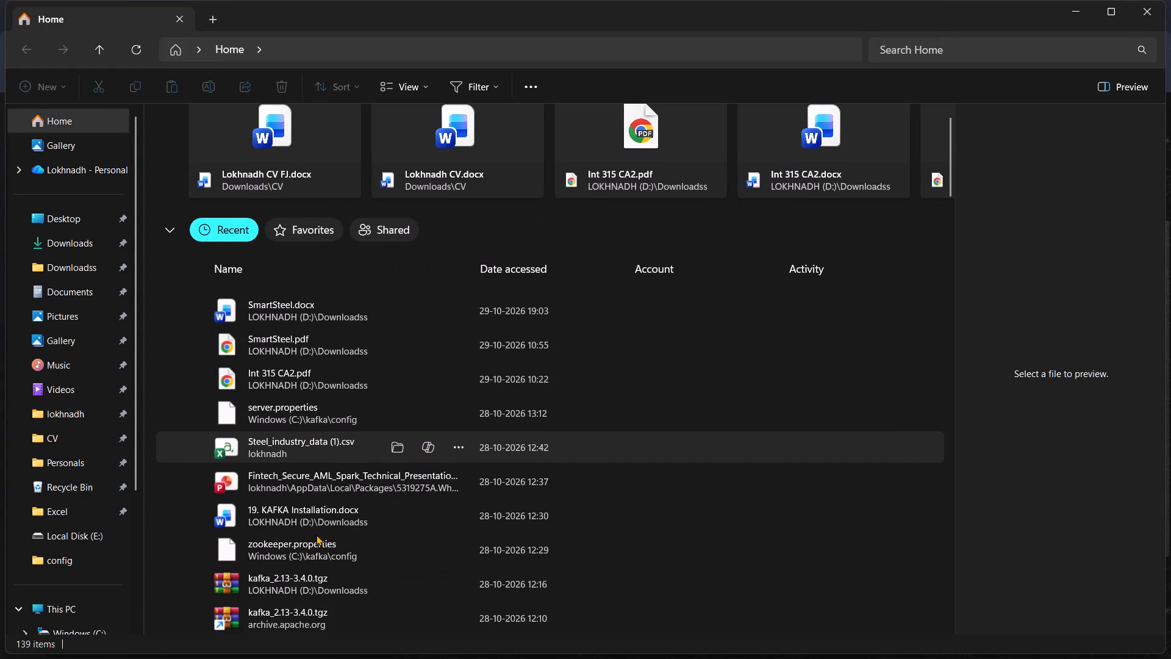
scroll(316, 535, "down", 1)
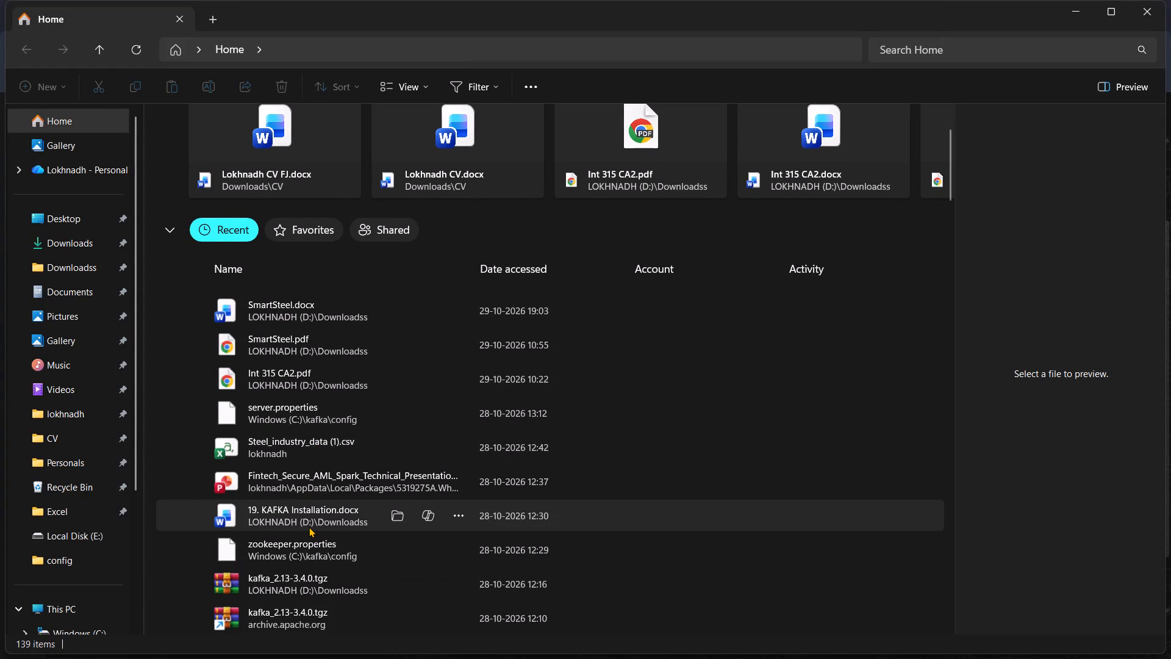
scroll(309, 527, "down", 2)
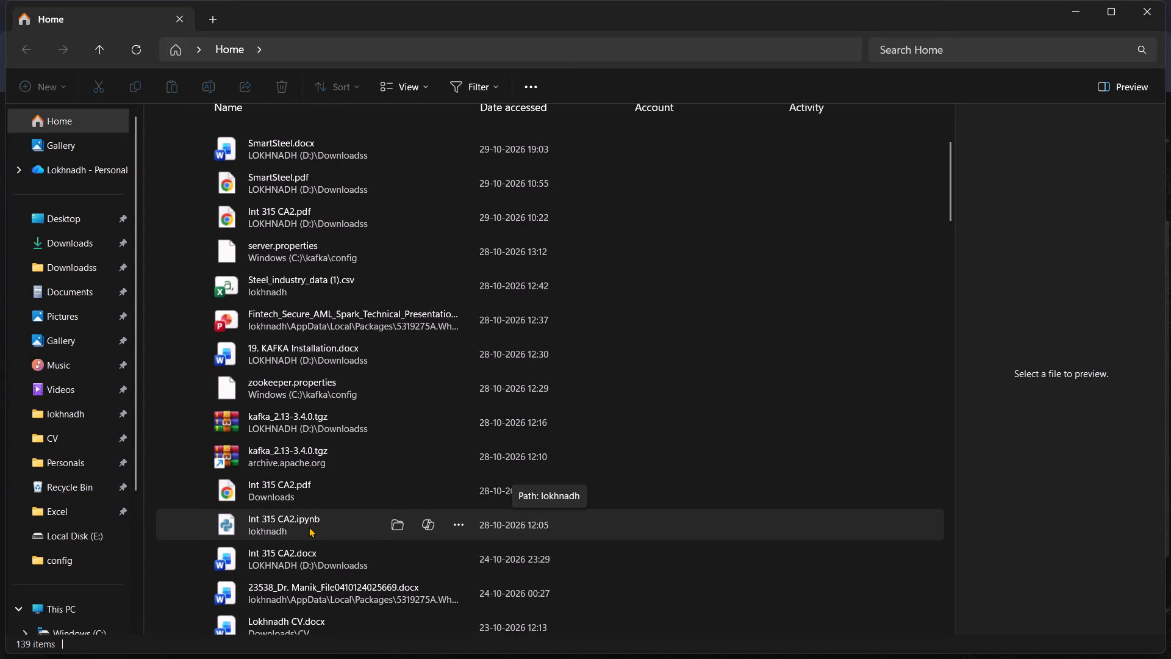
scroll(309, 527, "down", 1)
double_click(290, 563)
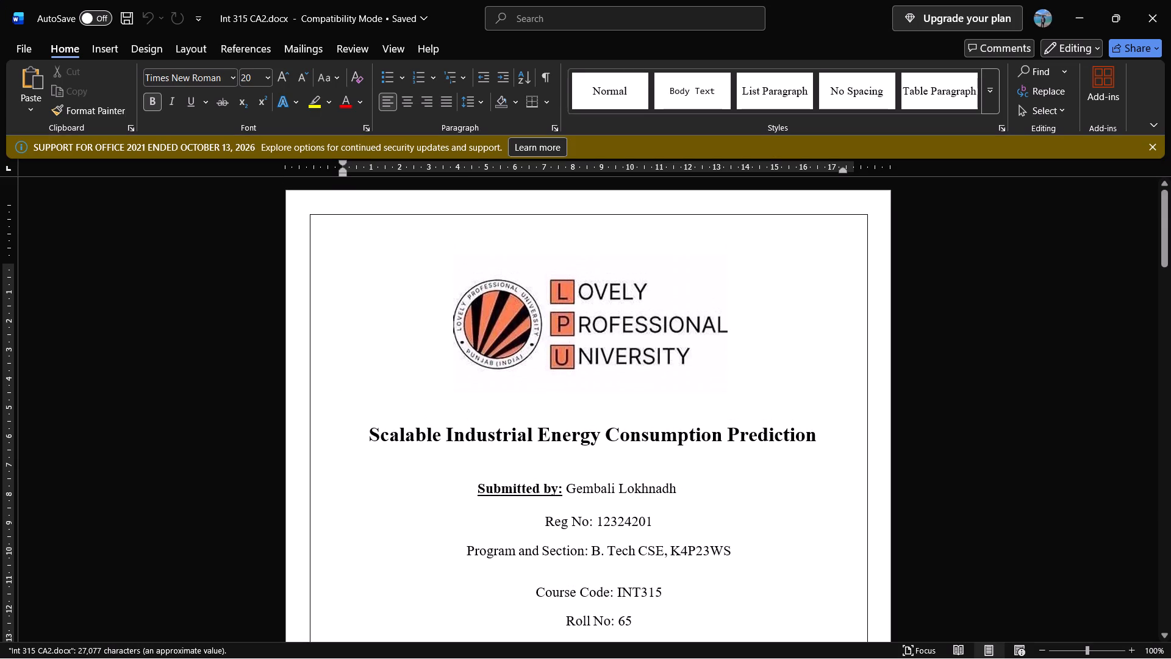
Dismiss the Office 2021 end-of-support notice above the document.
left_click(563, 376)
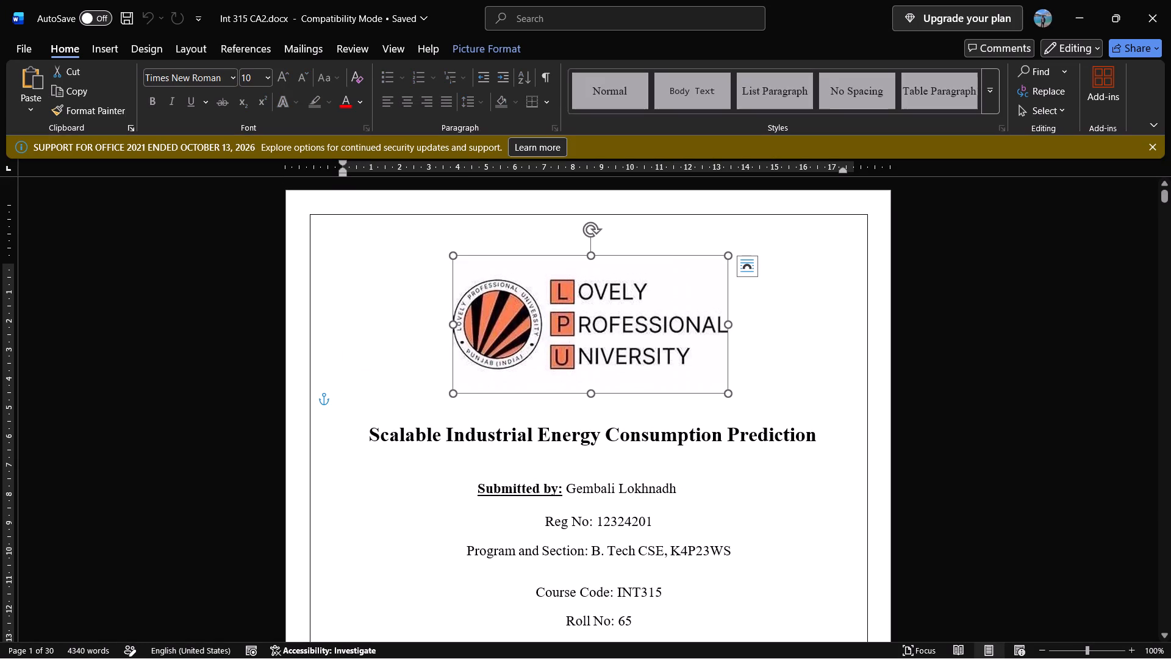
left_click(312, 337)
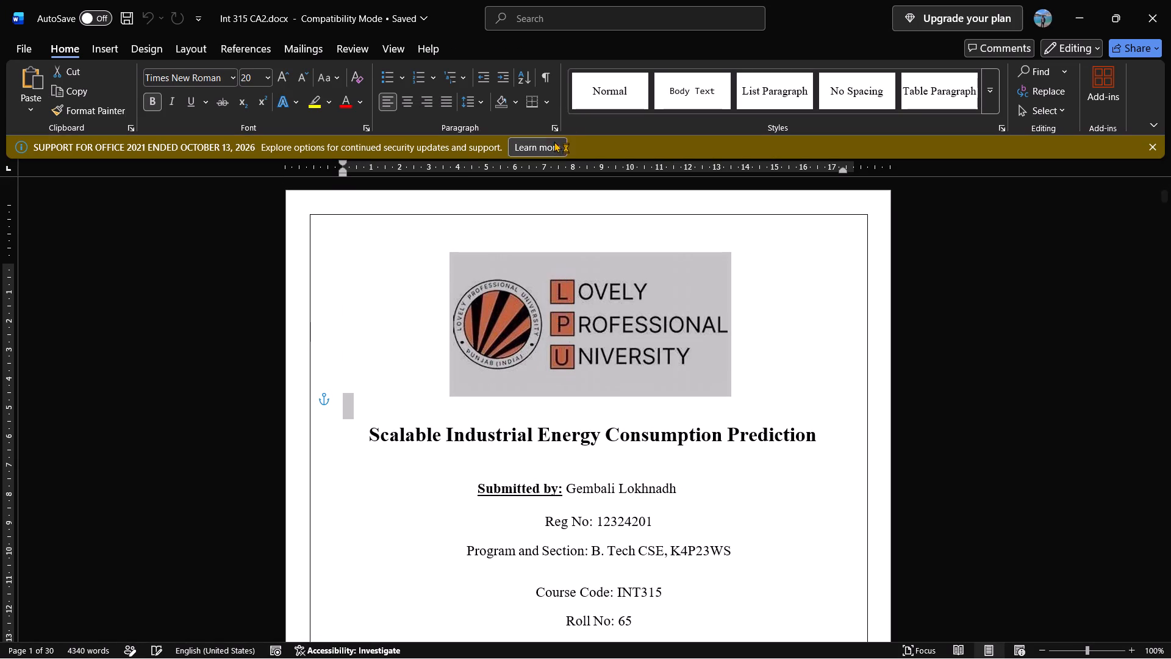
left_click(1149, 150)
Examine the report's cover page, including logo, title and submission details, and the start of its second page.
left_click(430, 406)
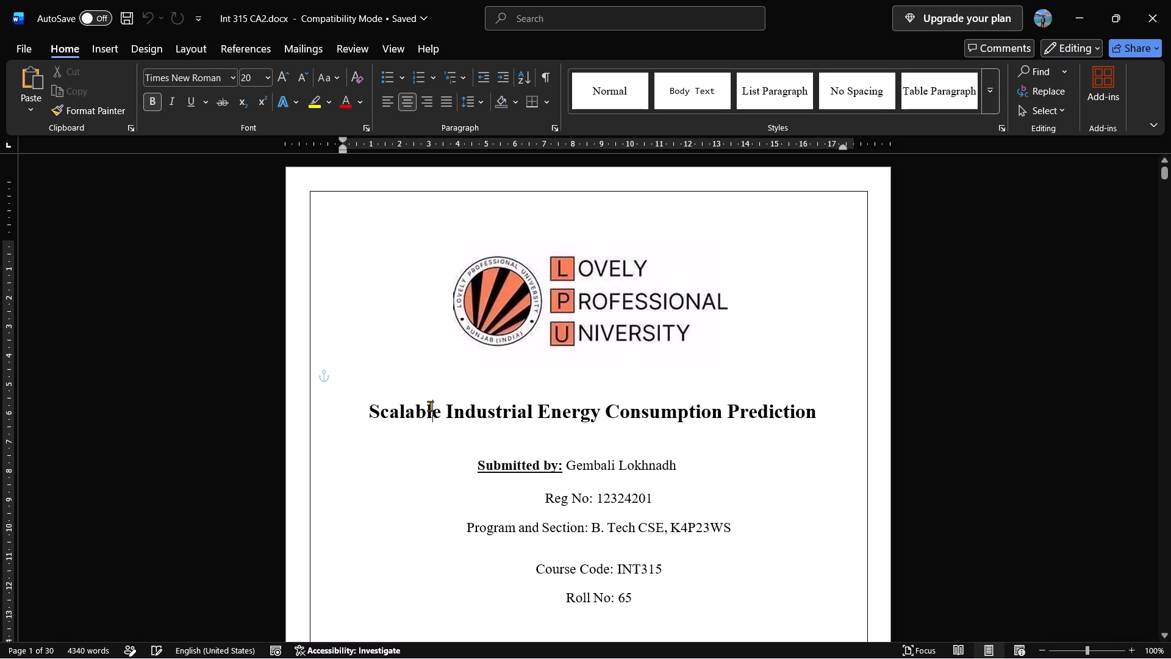
left_click(312, 392)
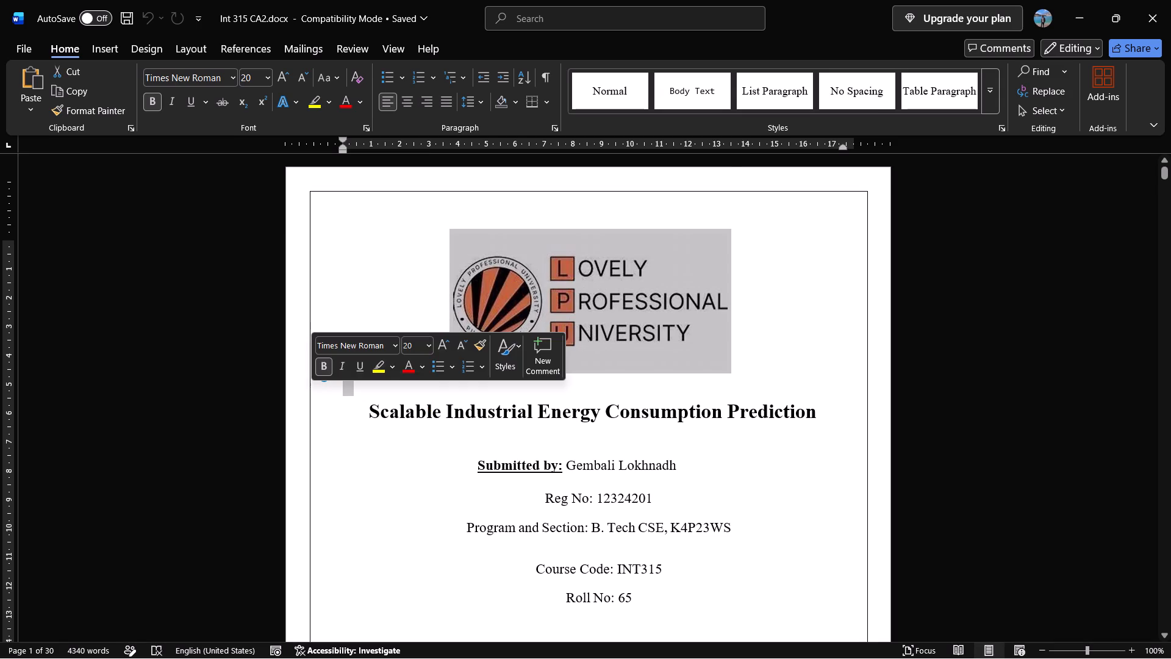
left_click(312, 392)
left_click(384, 414)
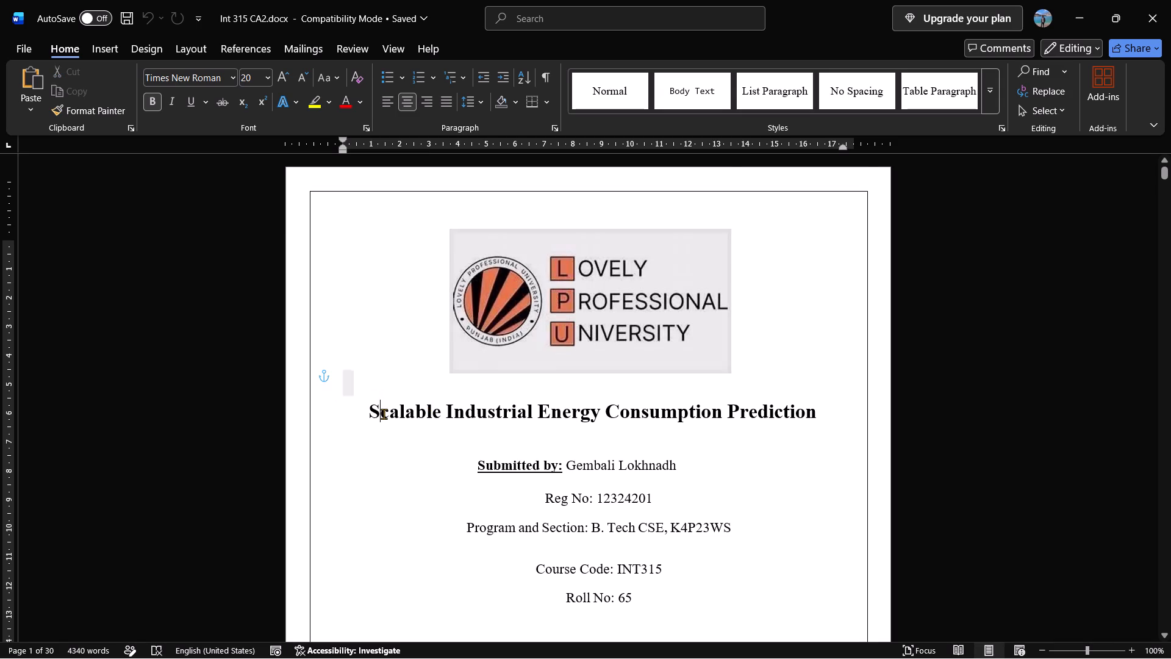
scroll(384, 414, "down", 2)
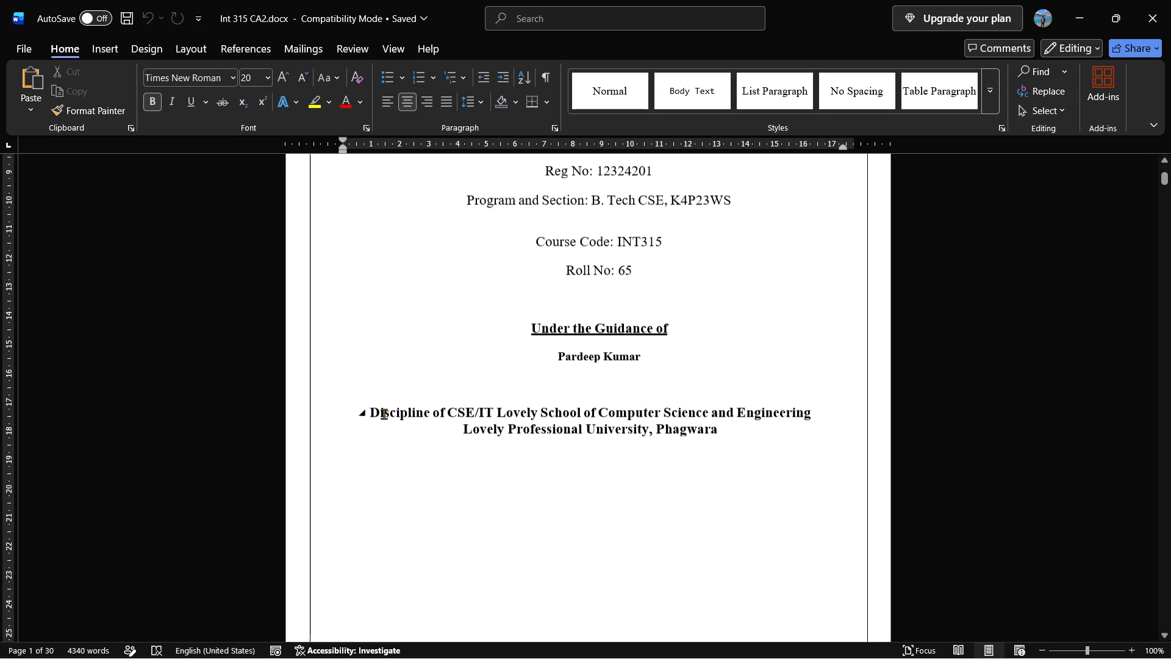
scroll(384, 414, "down", 2)
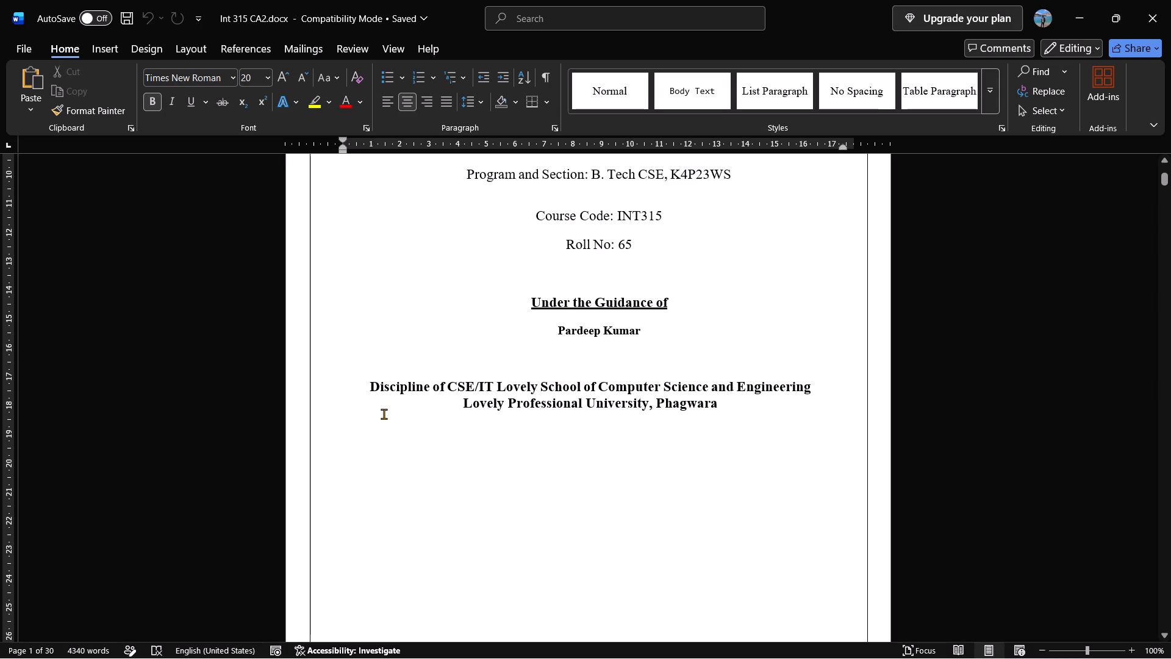
scroll(384, 414, "down", 2)
scroll(384, 414, "up", 2)
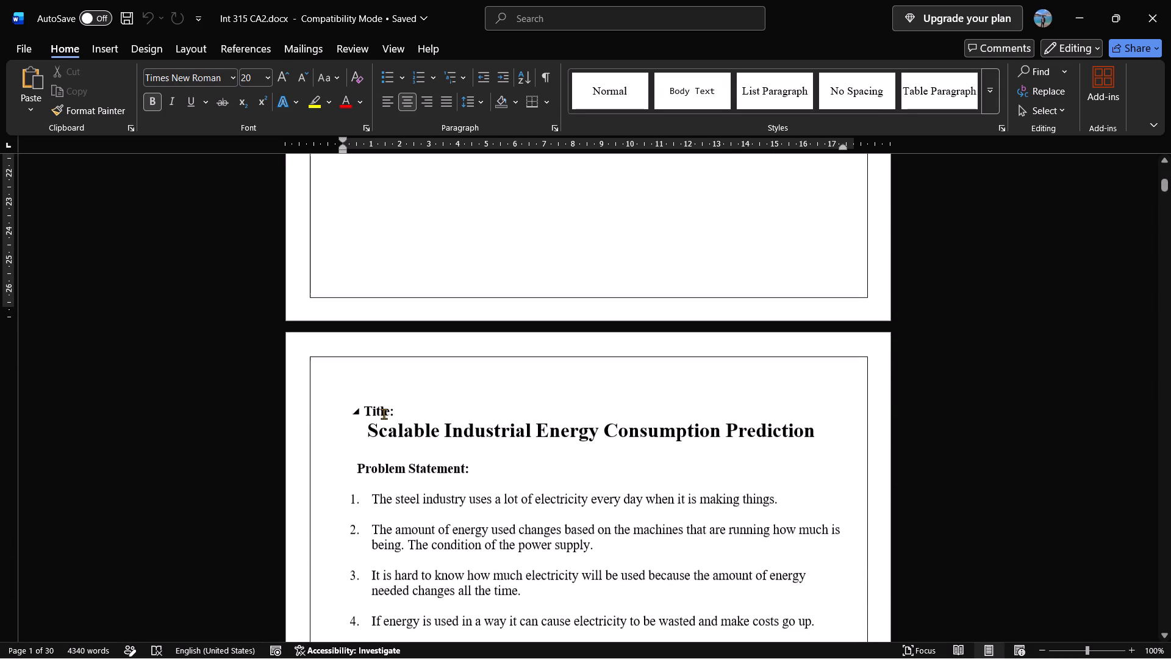
scroll(384, 414, "up", 2)
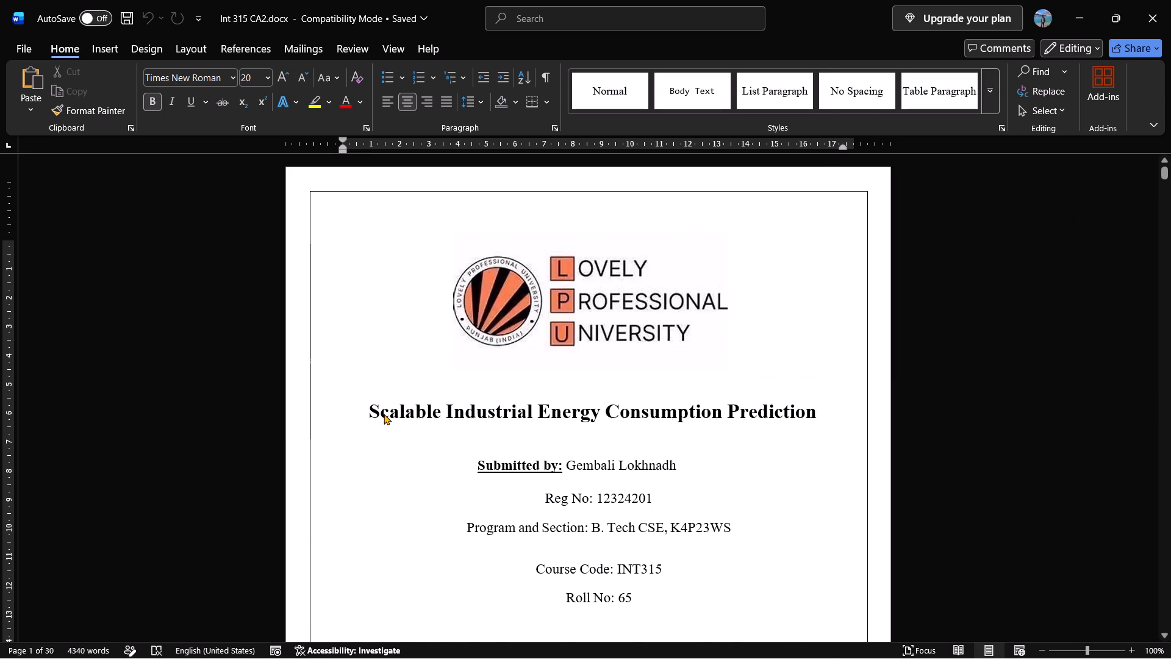
Launch a new Word window and create a blank document.
type("wo")
key("Return")
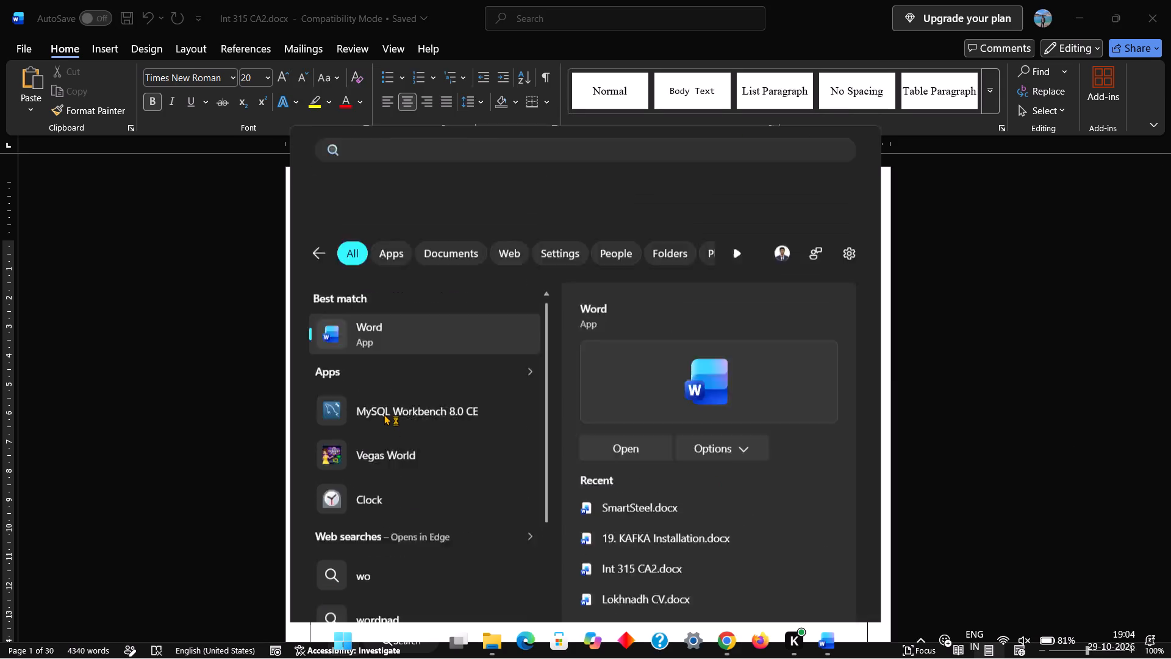
left_click(178, 165)
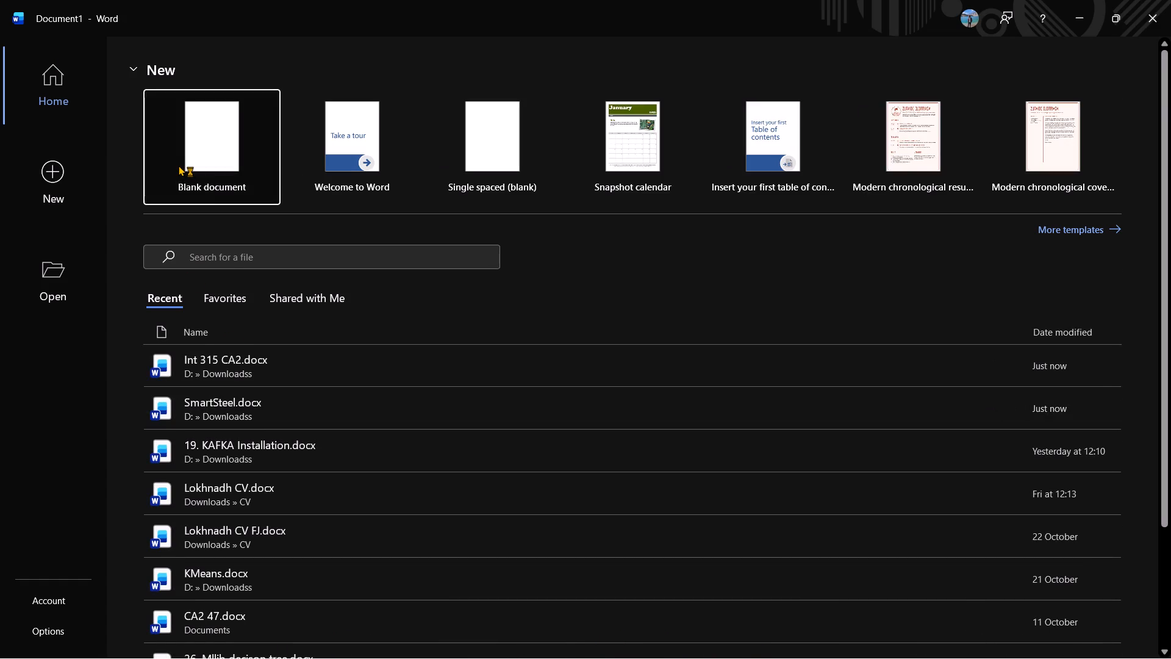
Save the blank document as CSE494 CA2 in the OneDrive Documents folder.
left_click(234, 24)
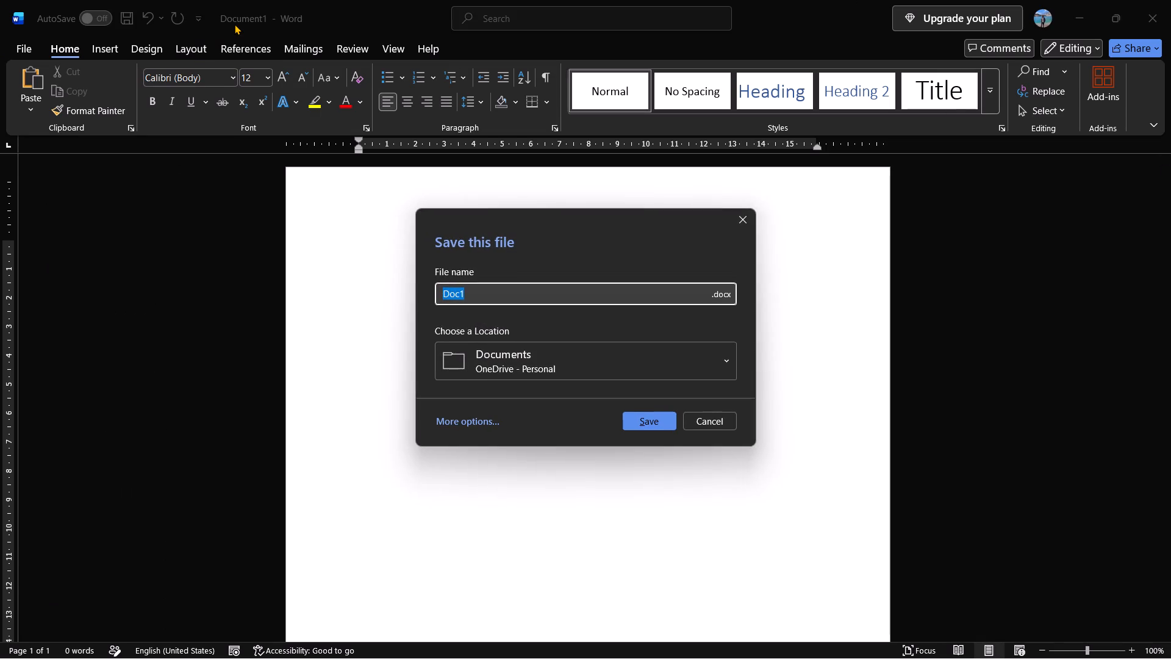
key("BackSpace")
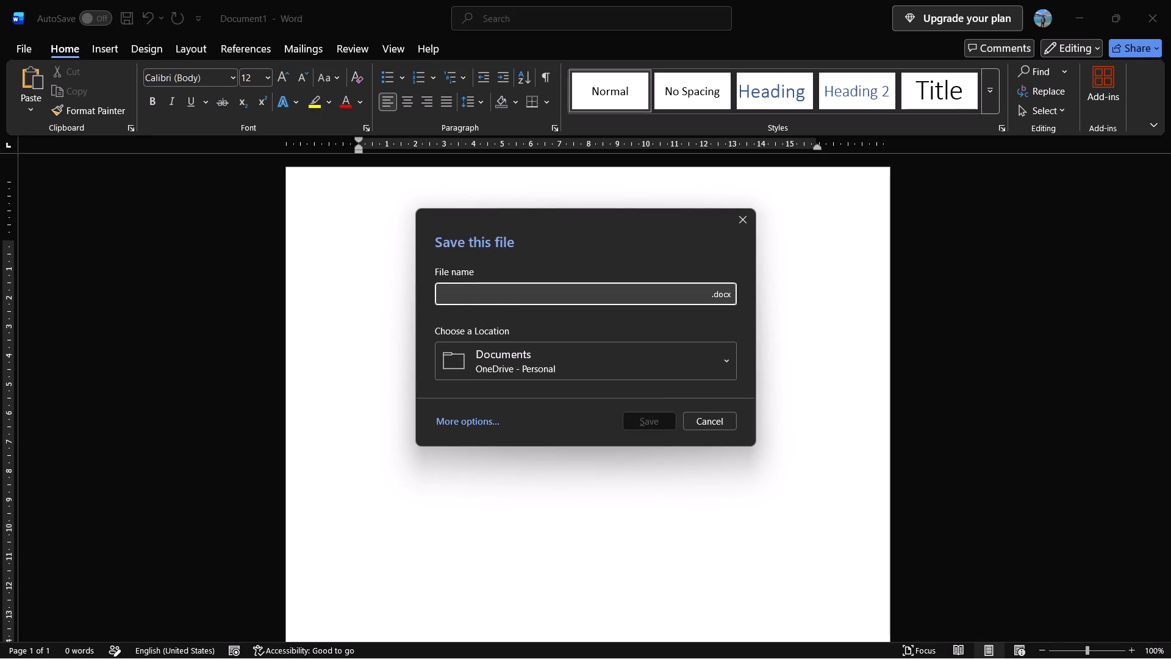
type("cse4")
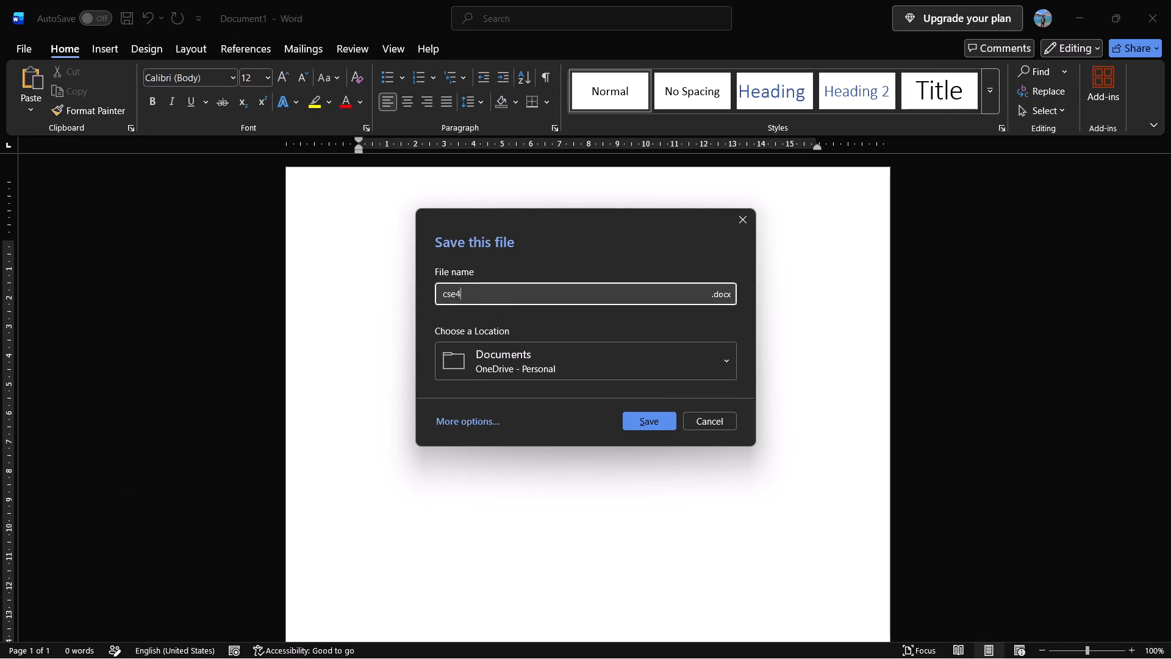
type("94")
key("space")
type("ca2")
key("BackSpace")
key("BackSpace")
key("BackSpace")
type("CA2")
key("Left")
key("Left")
key("Left")
key("Left")
key("Left")
key("Left")
key("Left")
key("BackSpace")
key("BackSpace")
type("CAS")
key("BackSpace")
key("BackSpace")
type("SE")
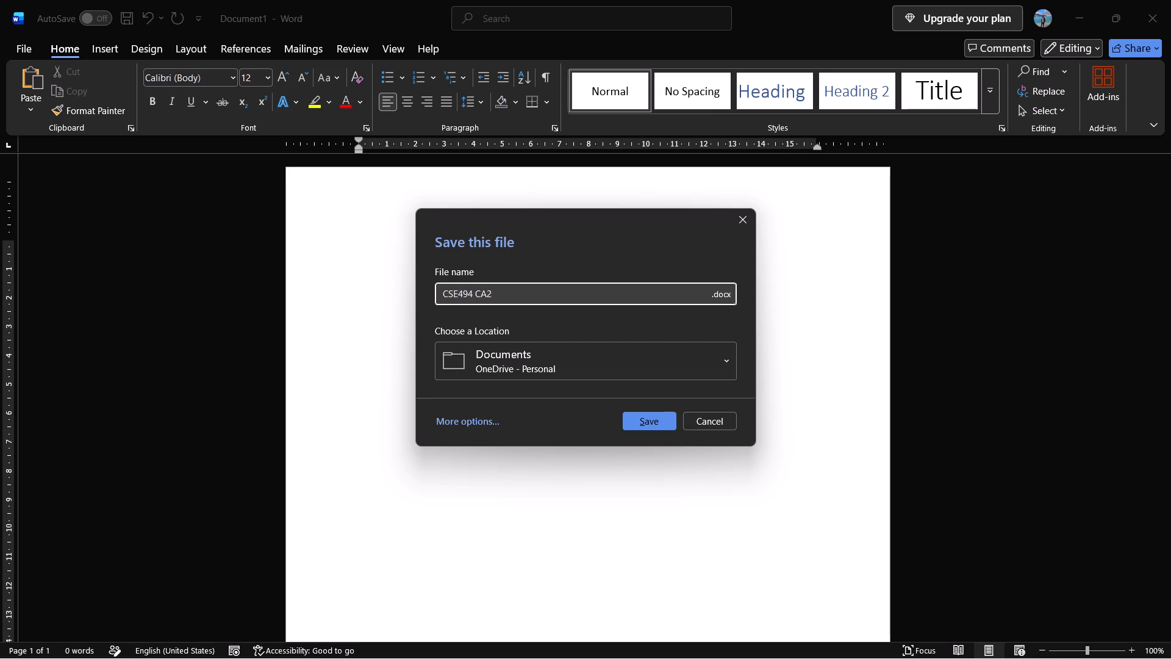
key("Return")
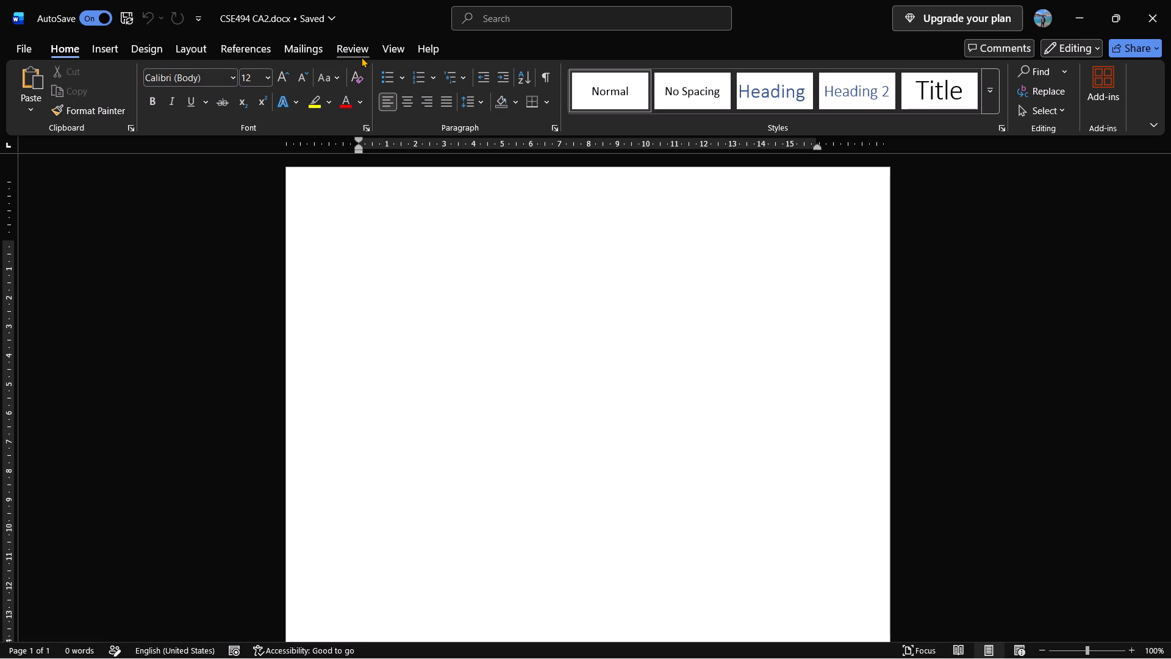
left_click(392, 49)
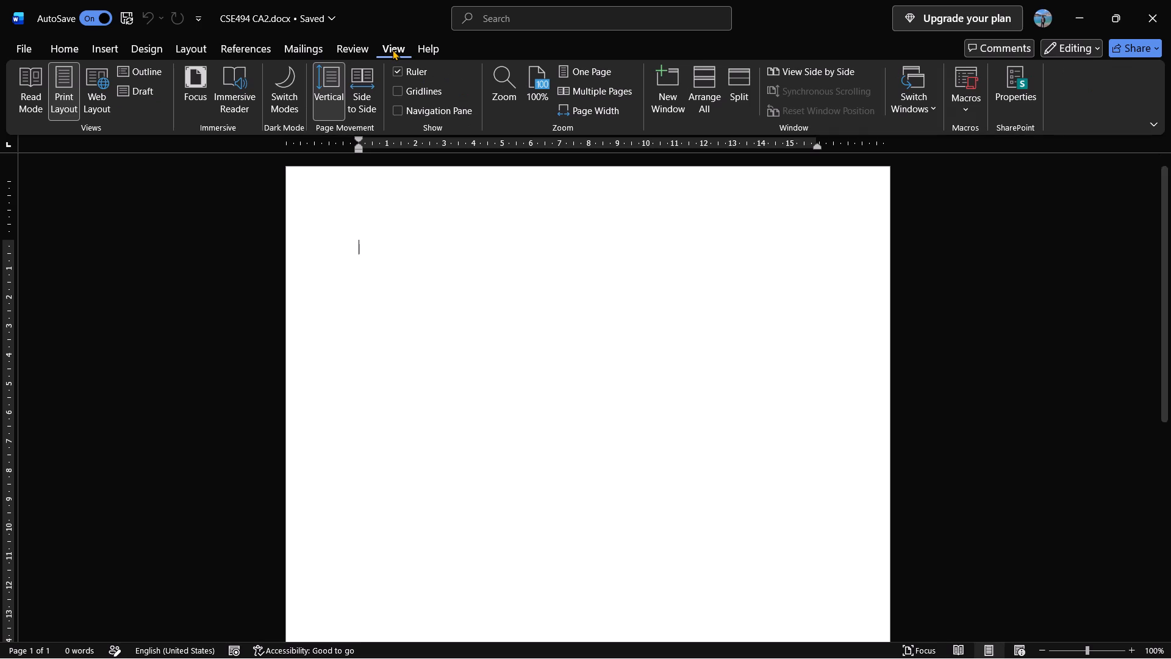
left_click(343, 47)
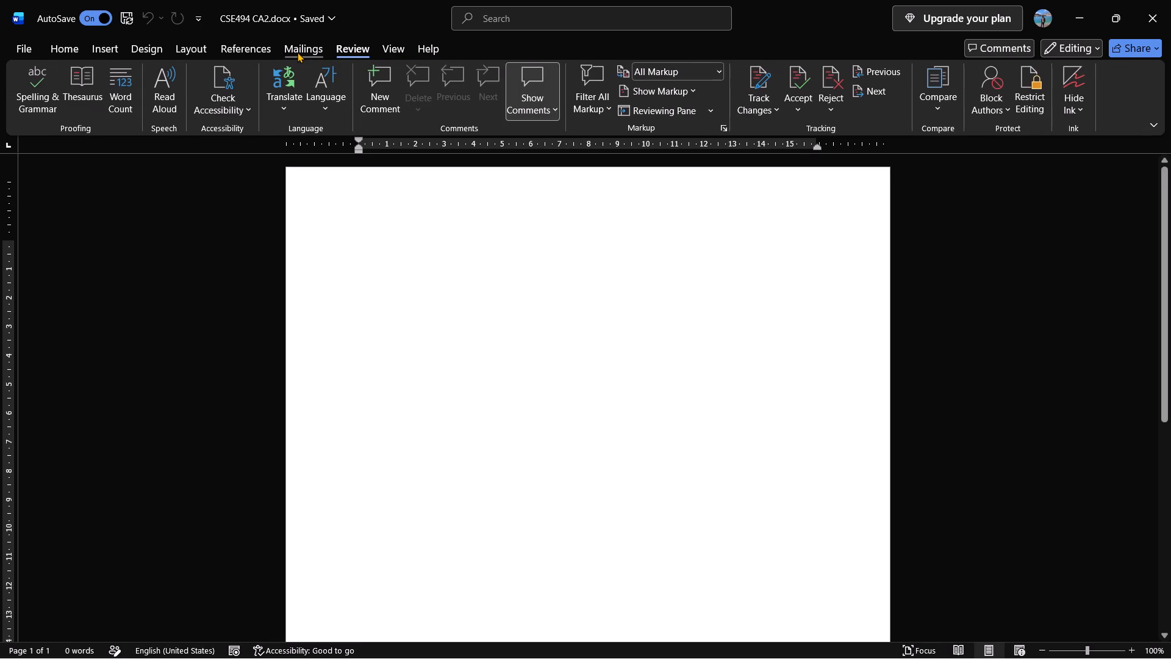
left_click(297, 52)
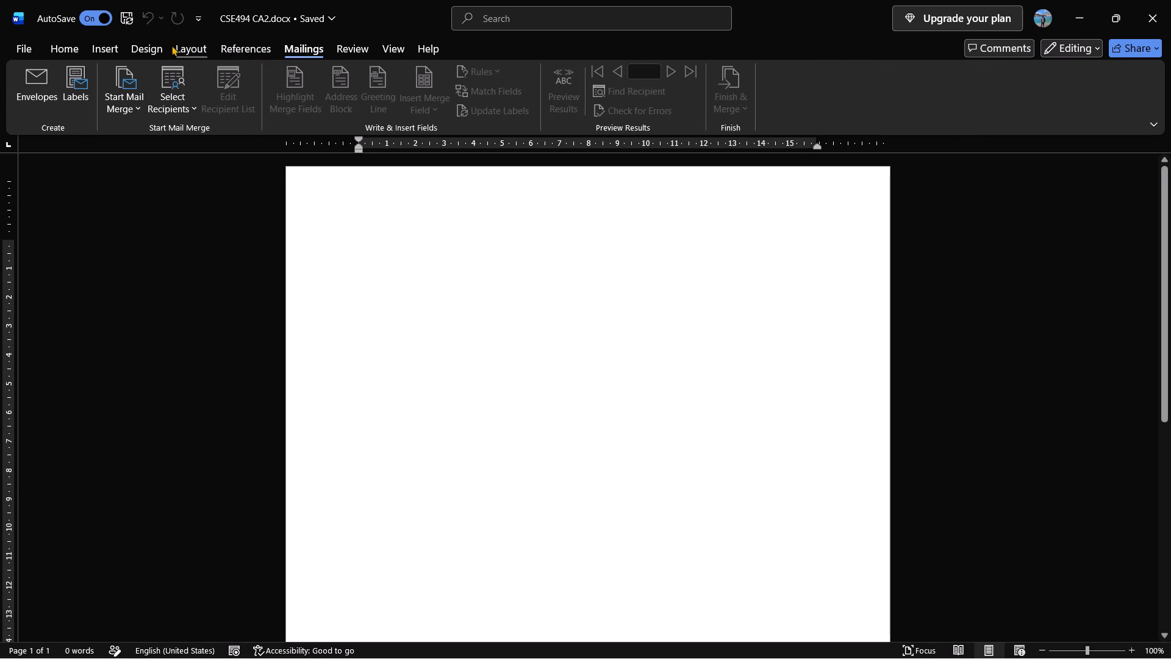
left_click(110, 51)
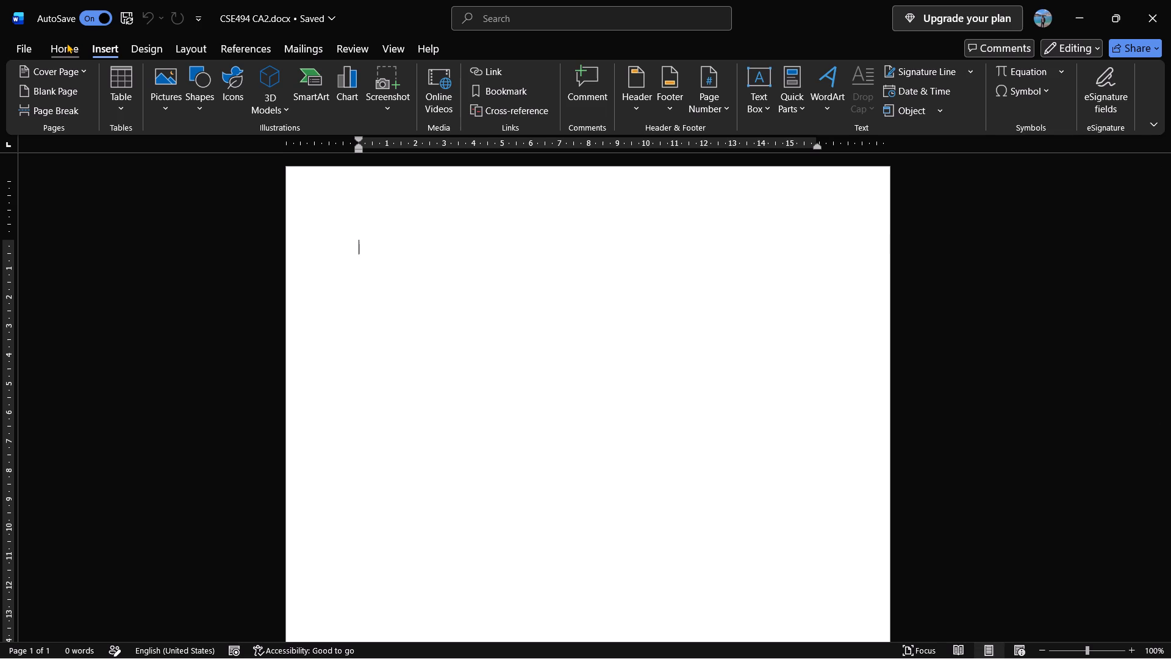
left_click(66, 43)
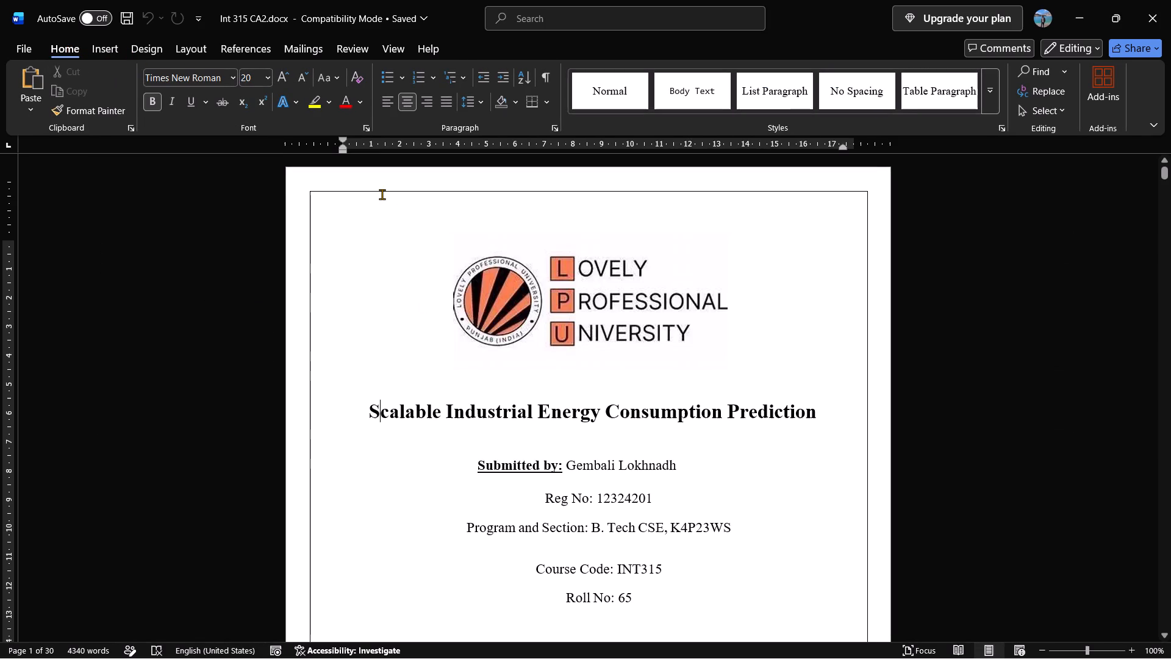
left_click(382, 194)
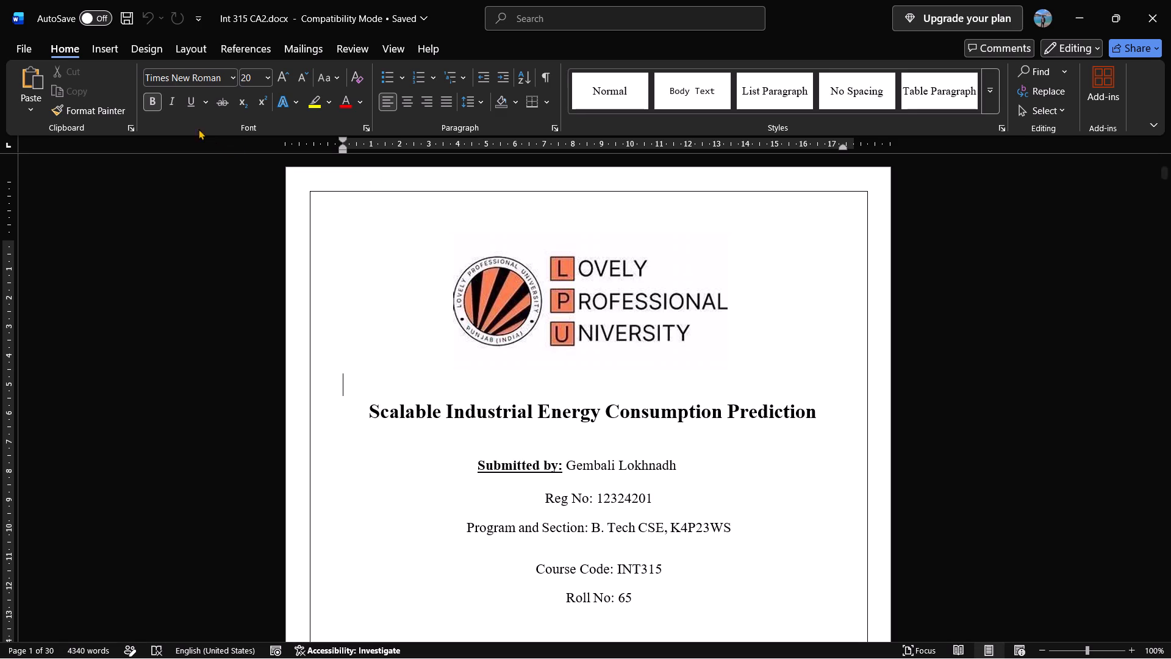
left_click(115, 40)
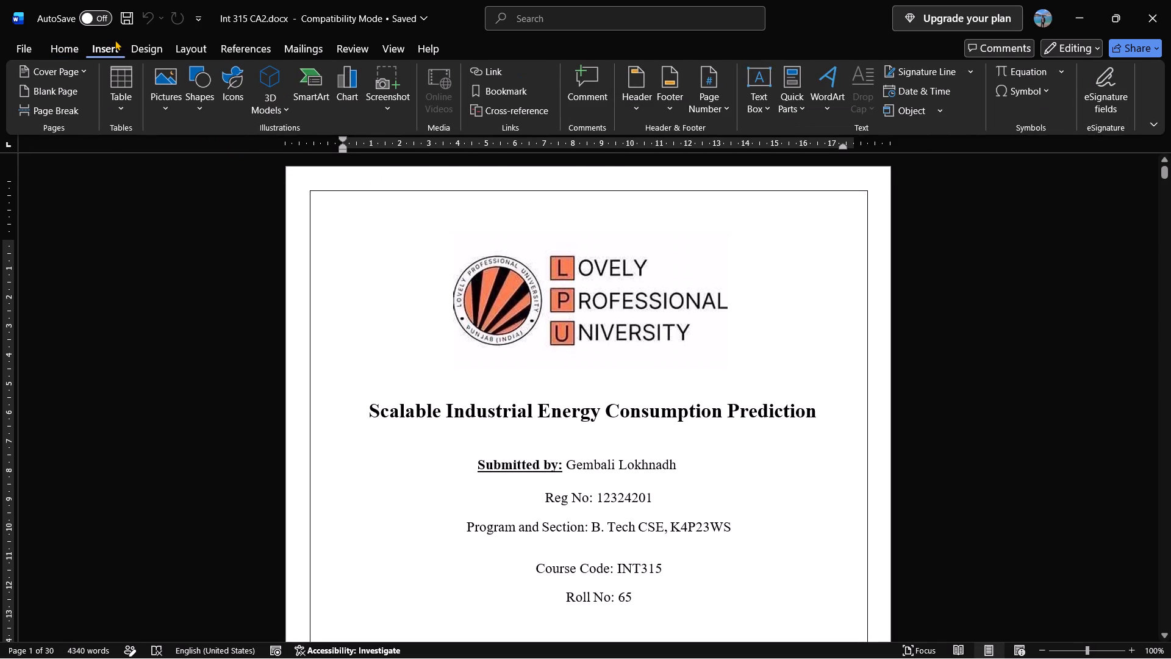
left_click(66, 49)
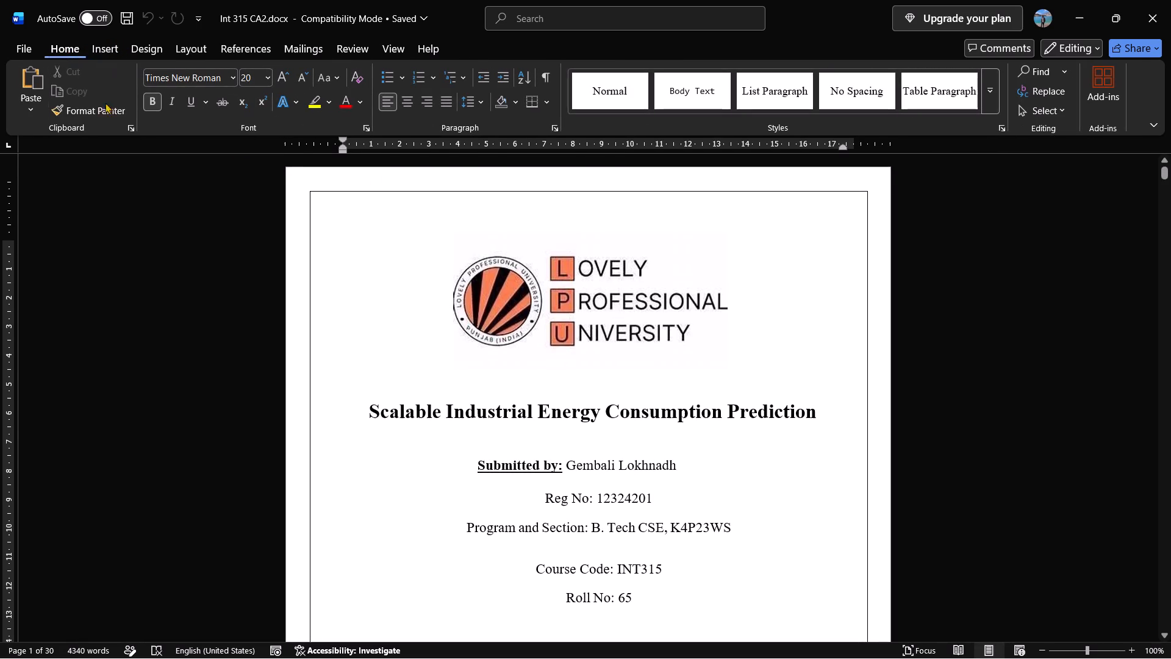
Capture a rectangular screenshot of the top of the Int 315 CA2 cover page, covering the upper page border and most of the university logo.
key("Print")
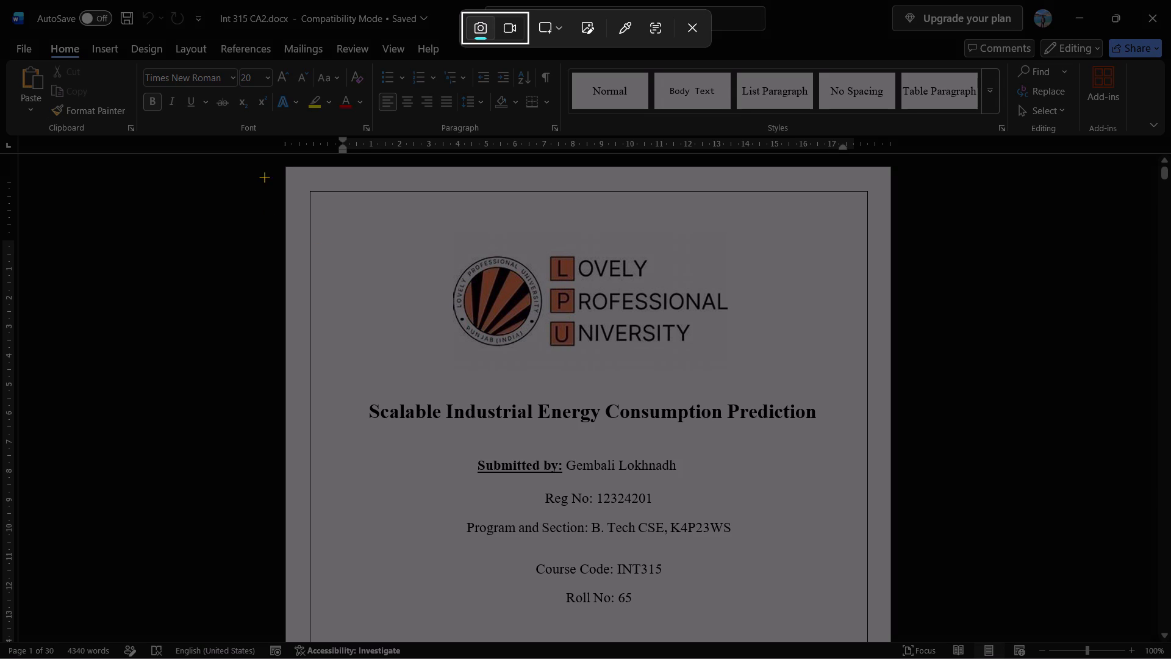
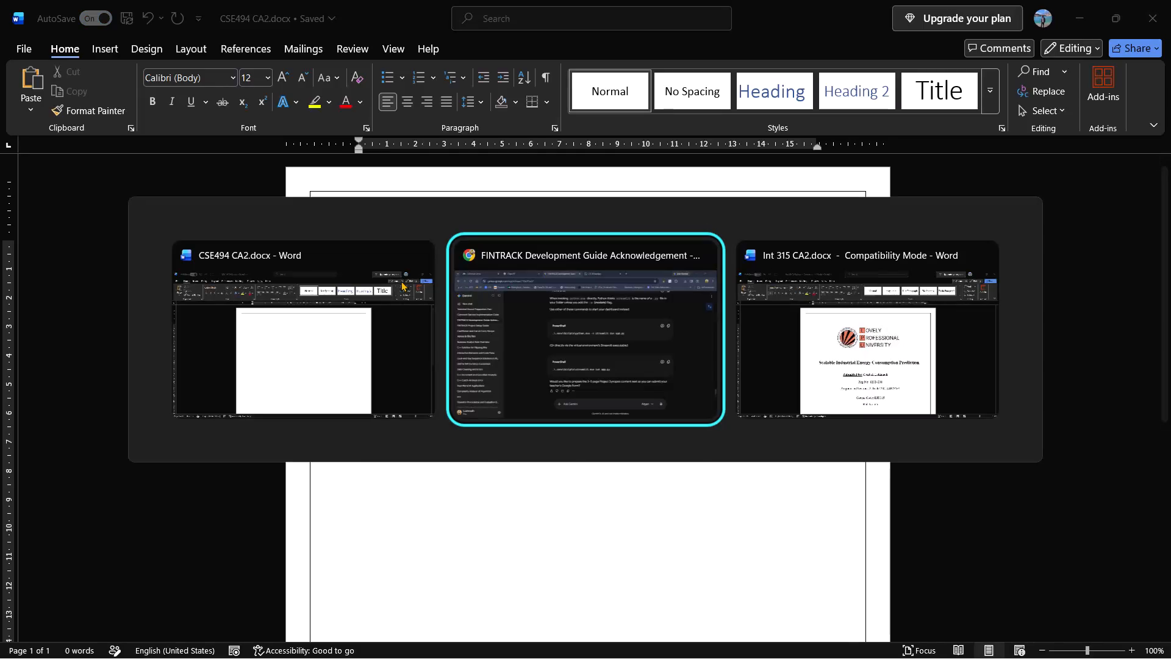
Copy the Lovely Professional University logo from the Int 315 CA2 report into CSE494 CA2, centred near the top of the page.
left_click(553, 288)
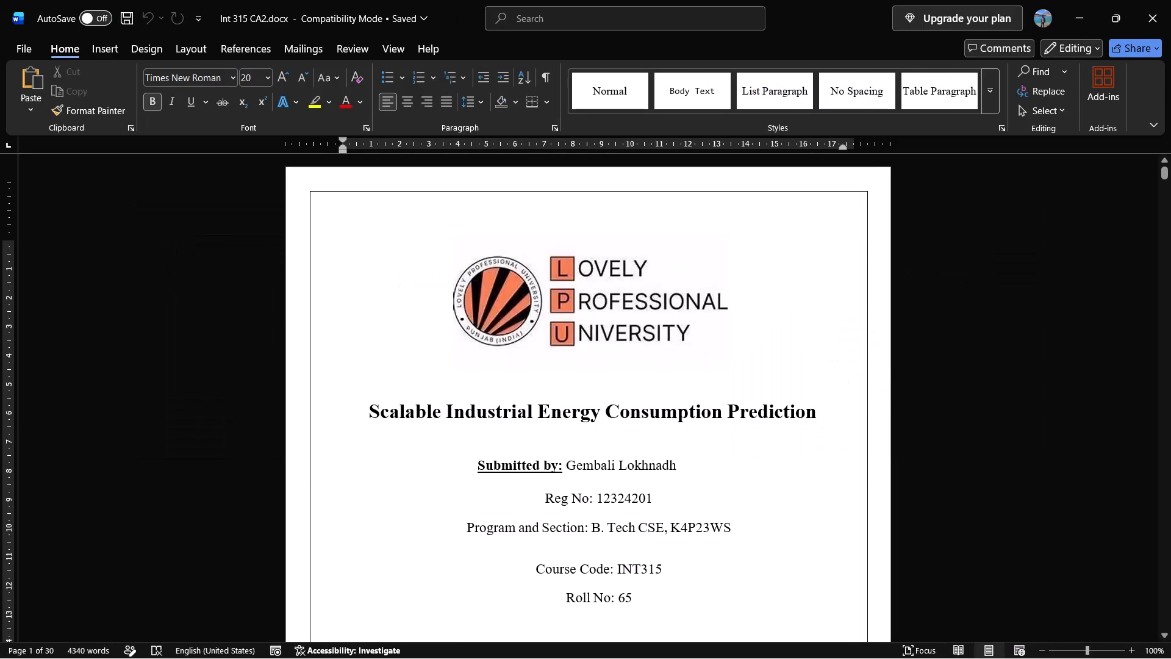
key("ctrl+c")
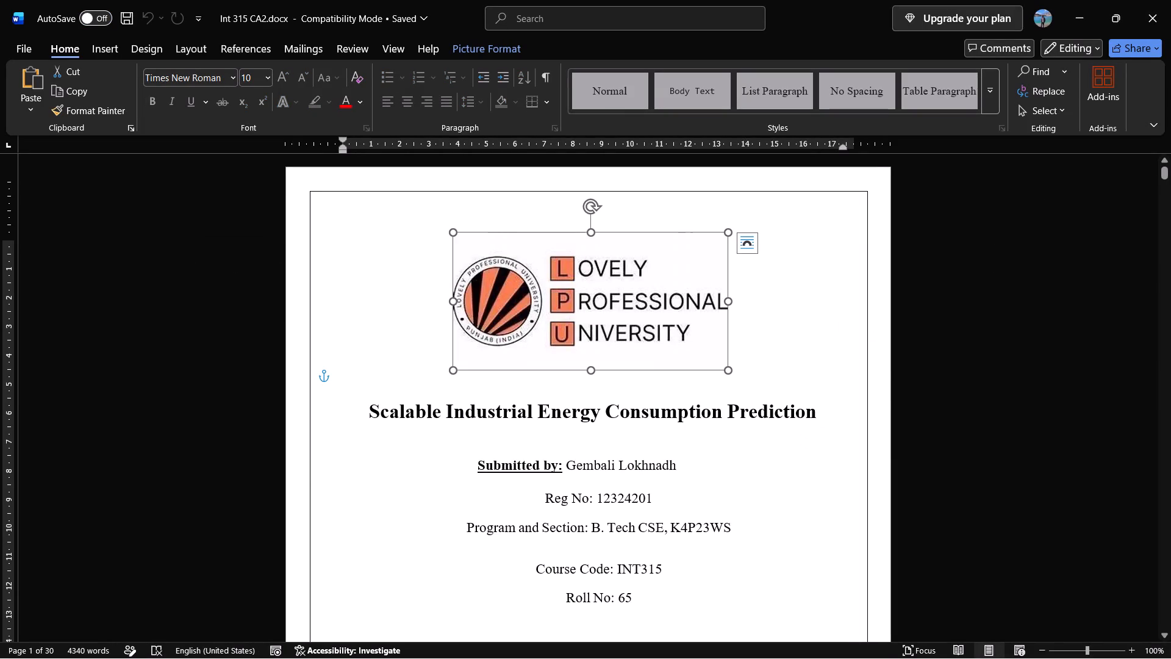
left_click(407, 416)
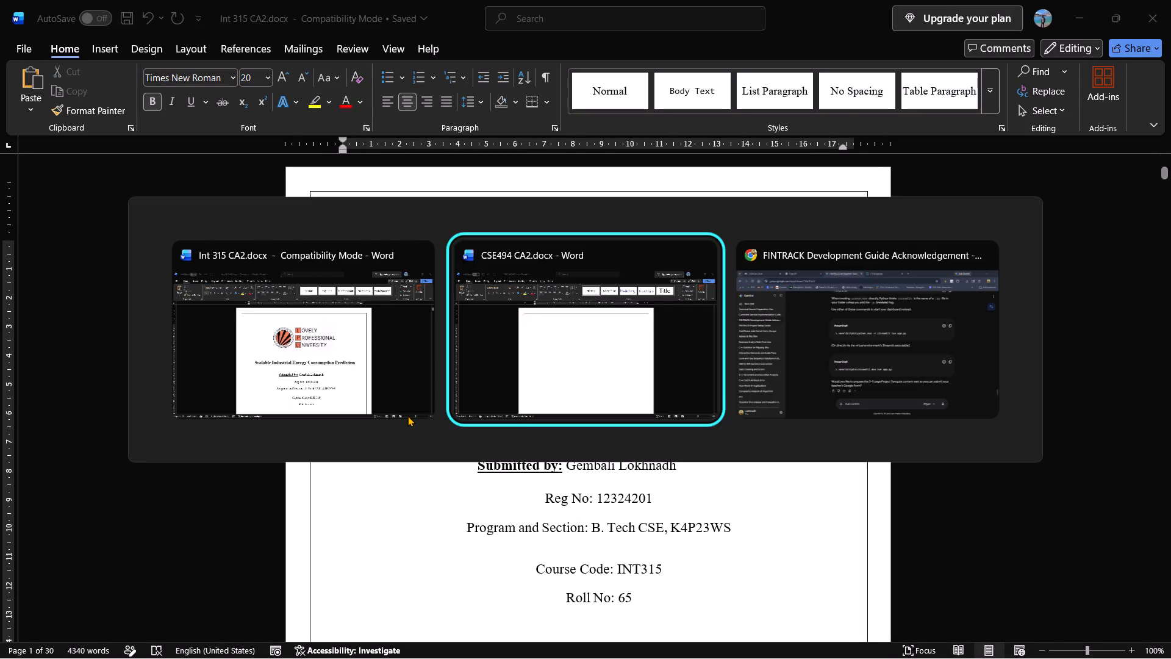
key("ctrl+v")
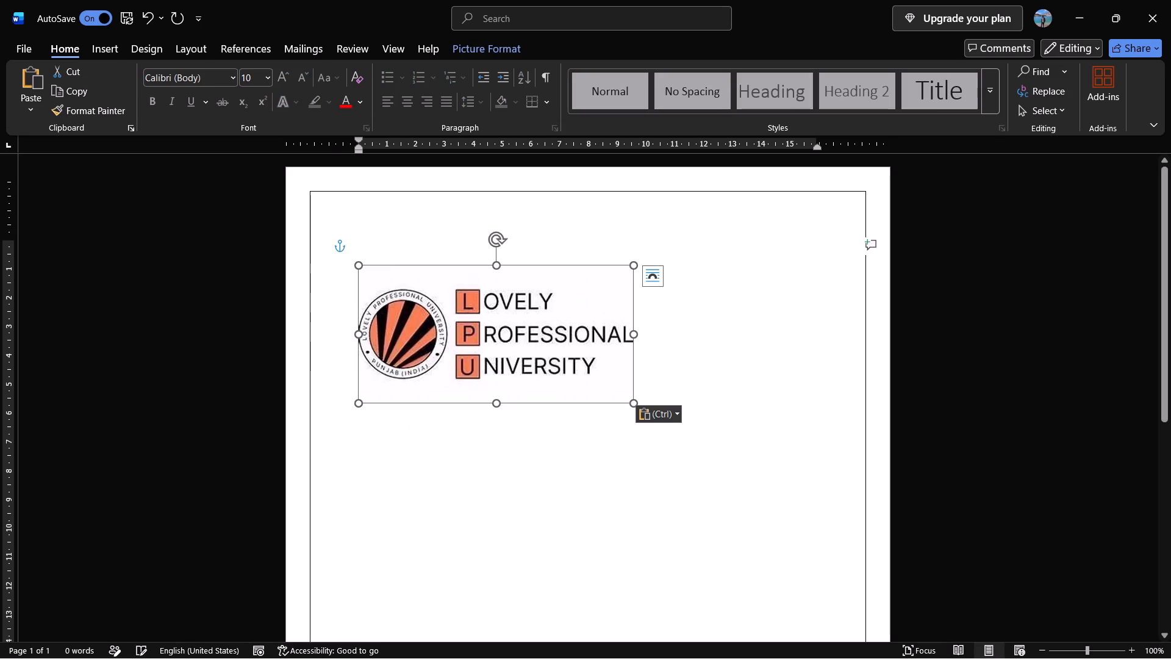
left_click_drag(468, 366, 560, 349)
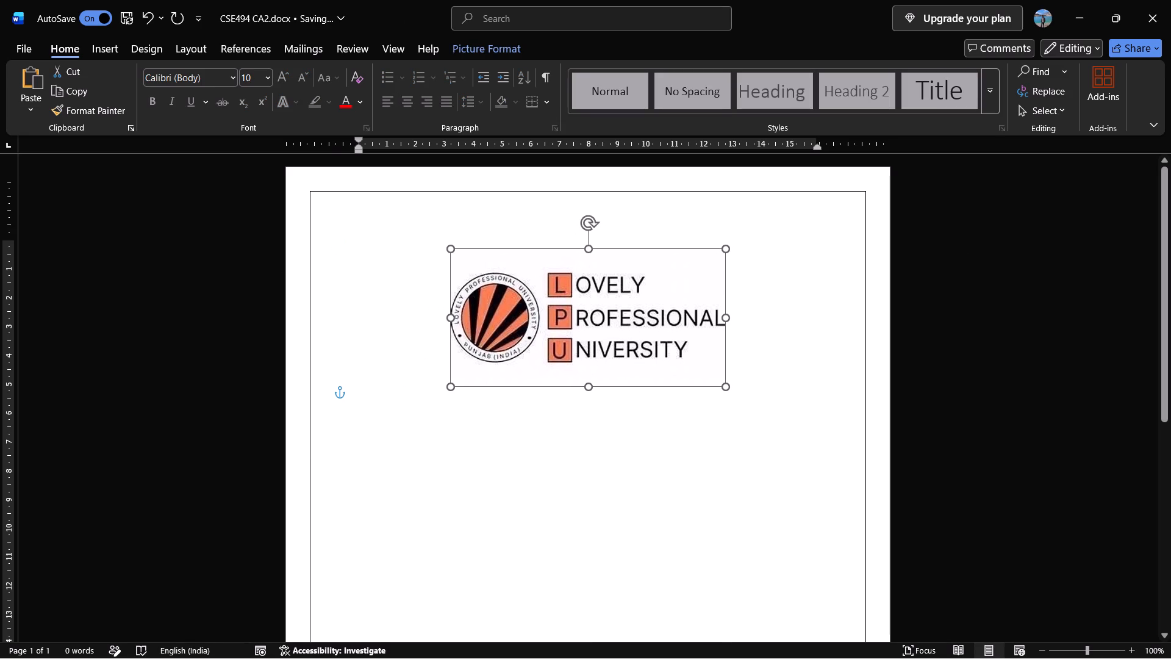
left_click_drag(560, 349, 560, 344)
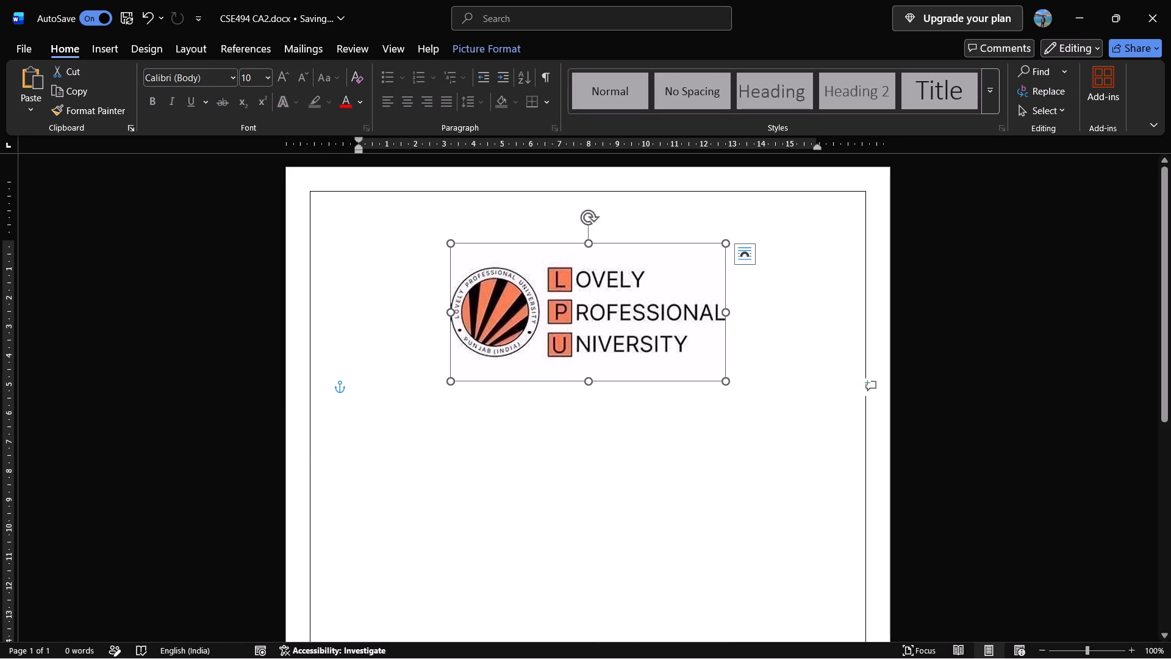
left_click(769, 383)
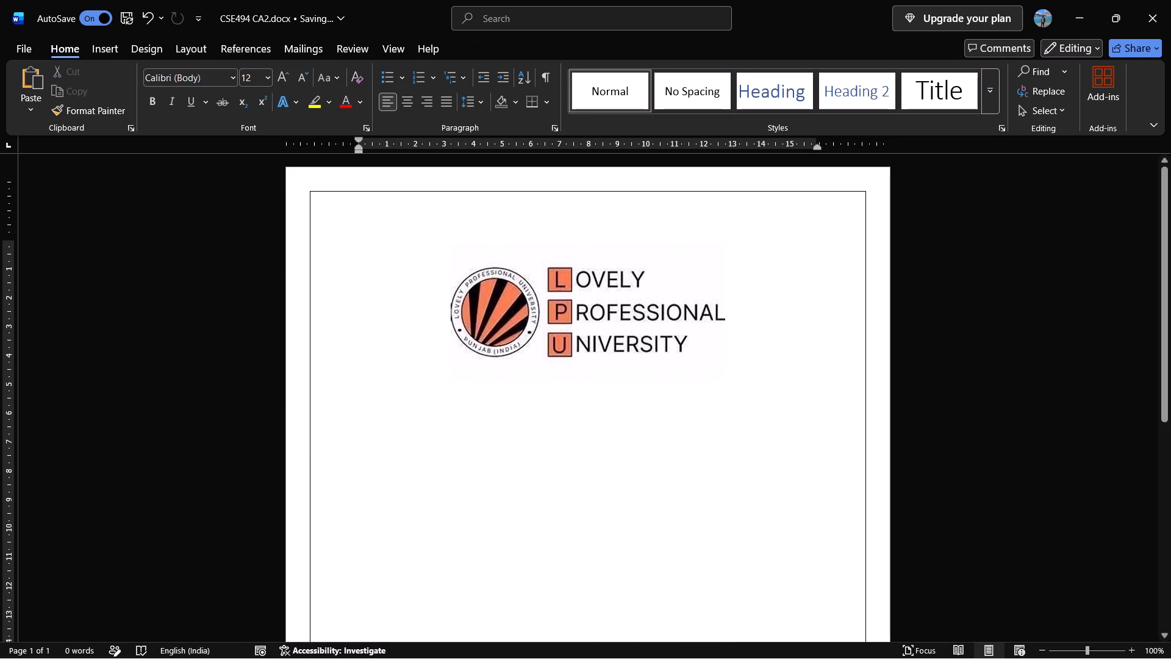
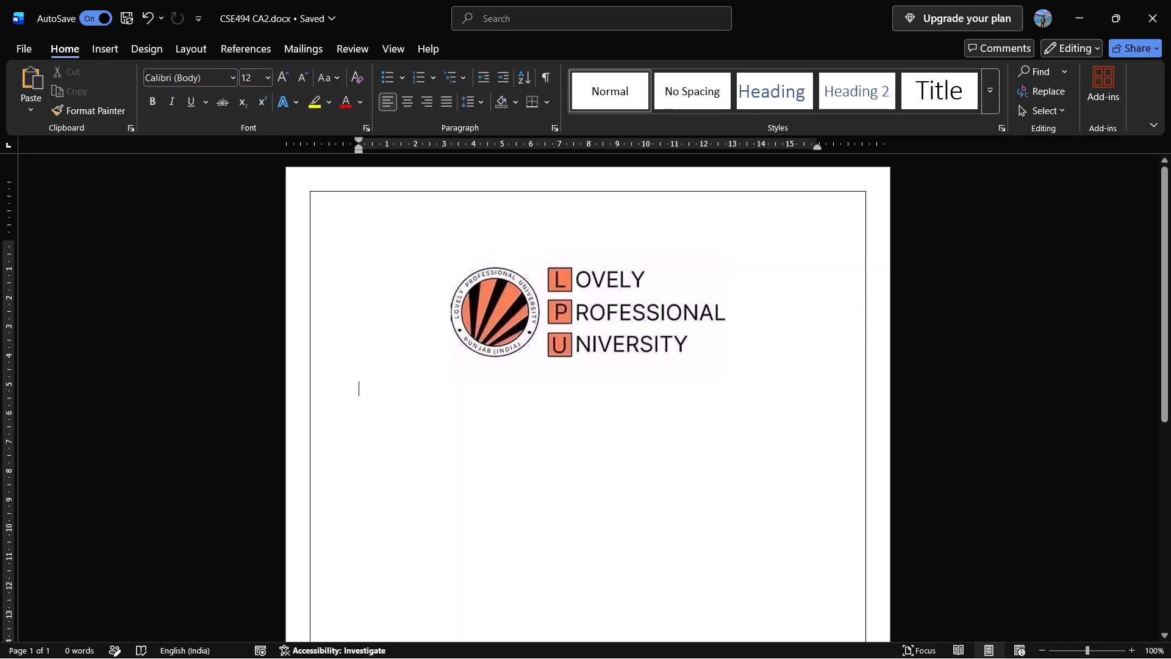
Switch to the Int 315 CA2 report and examine its cover page text below the university logo, from the title to the guide's name.
left_click(525, 398)
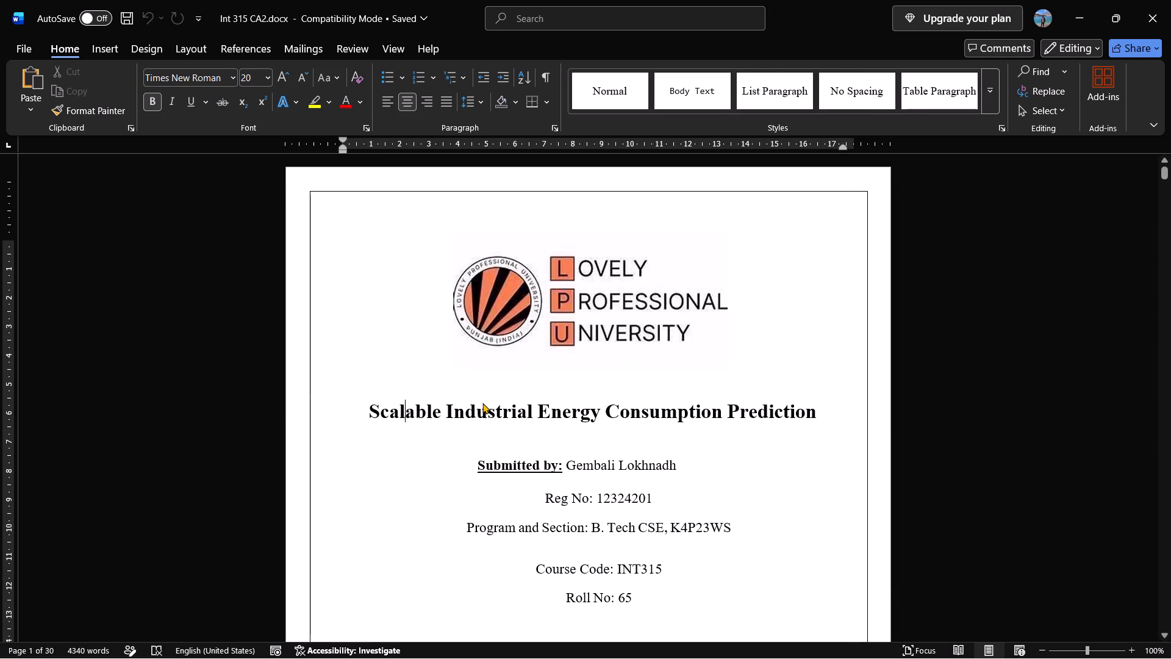
scroll(482, 403, "down", 1)
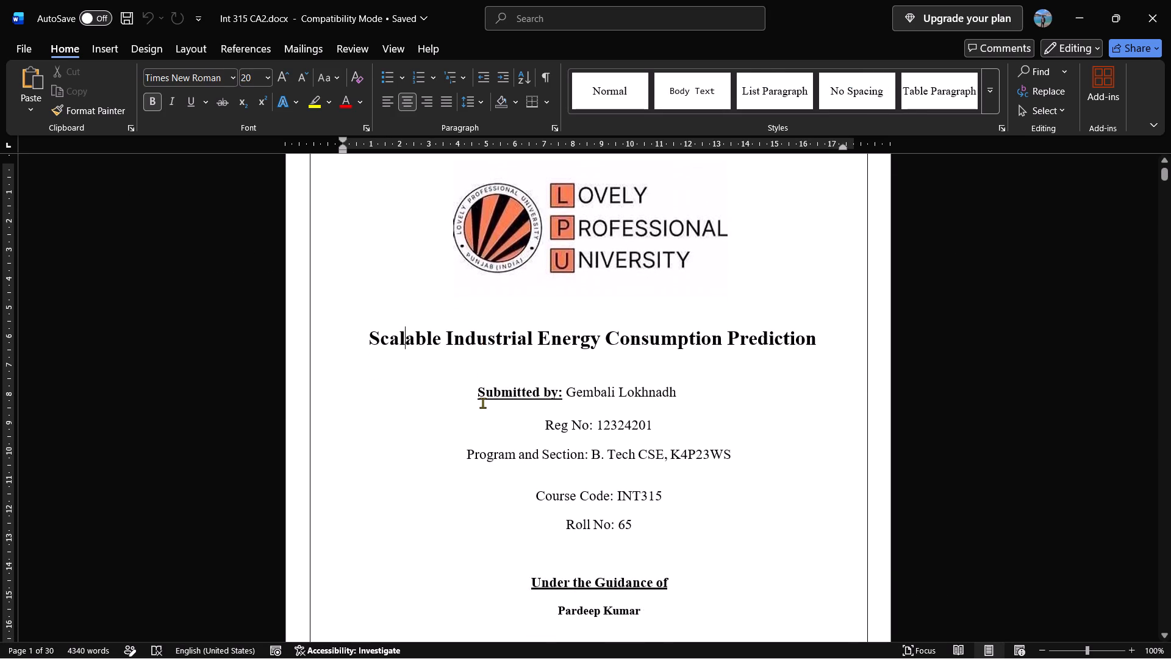
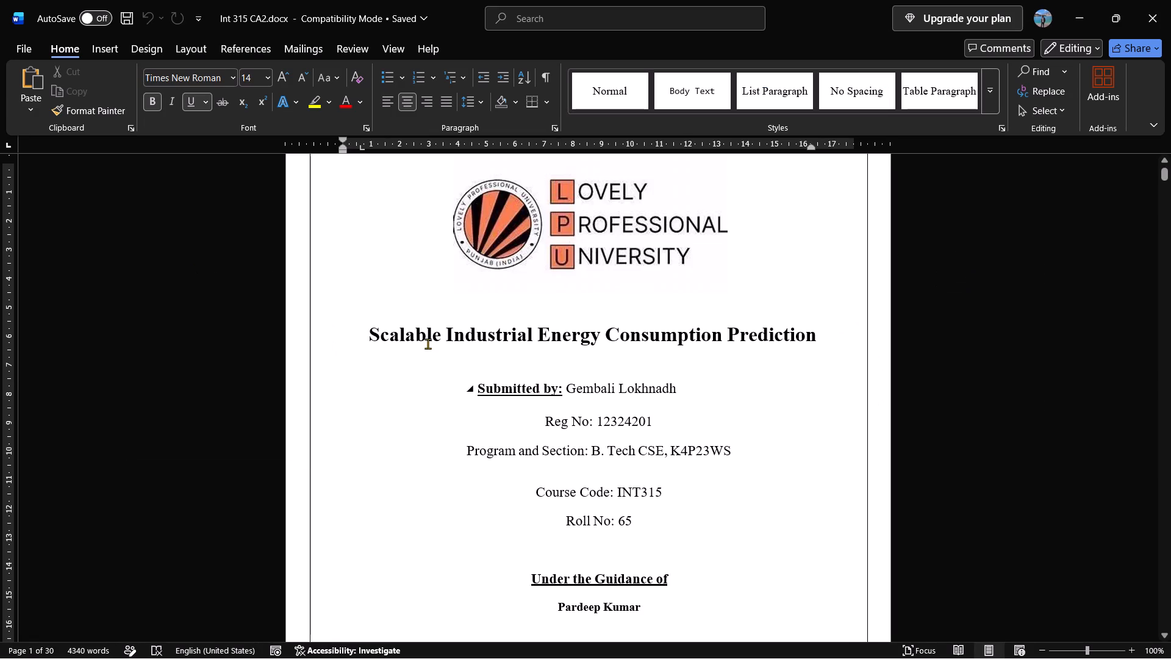
Format the project title in bold 20 pt Times New Roman, following the title on the Int 315 CA2 cover page.
left_click_drag(366, 332, 757, 339)
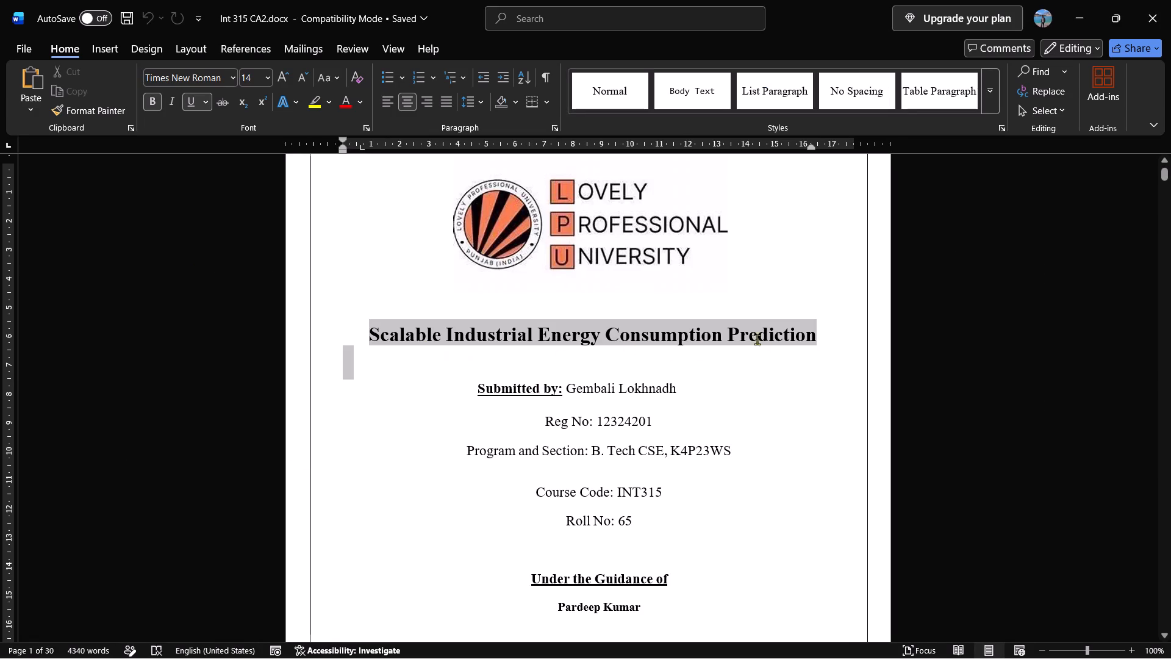
left_click_drag(757, 339, 810, 331)
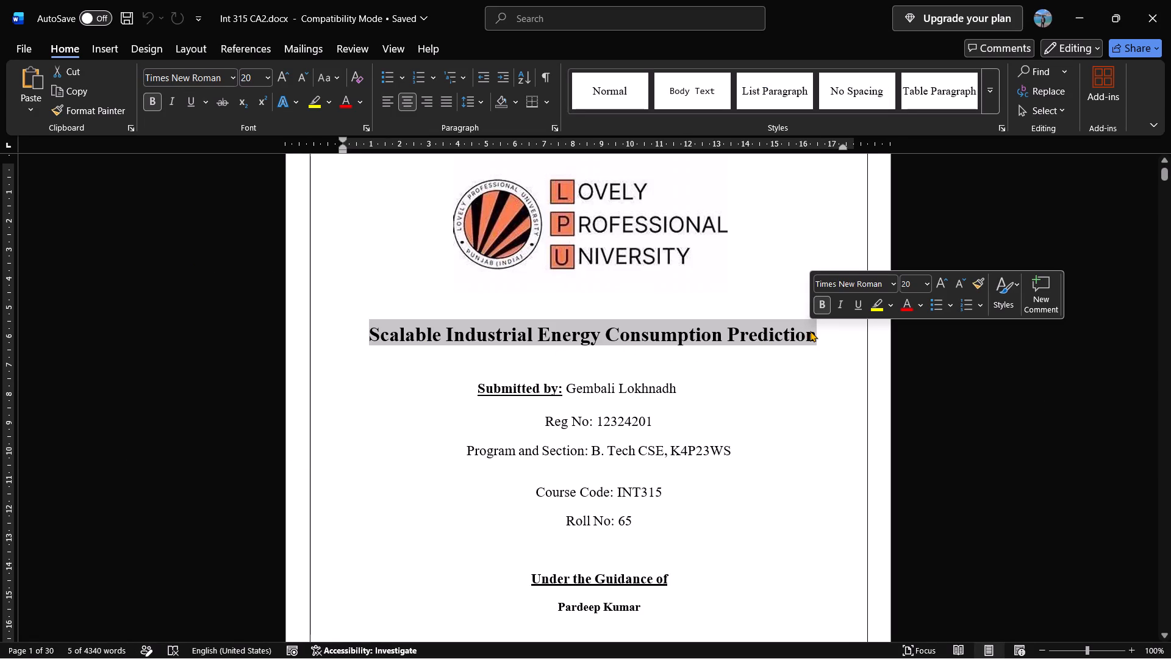
left_click(810, 331)
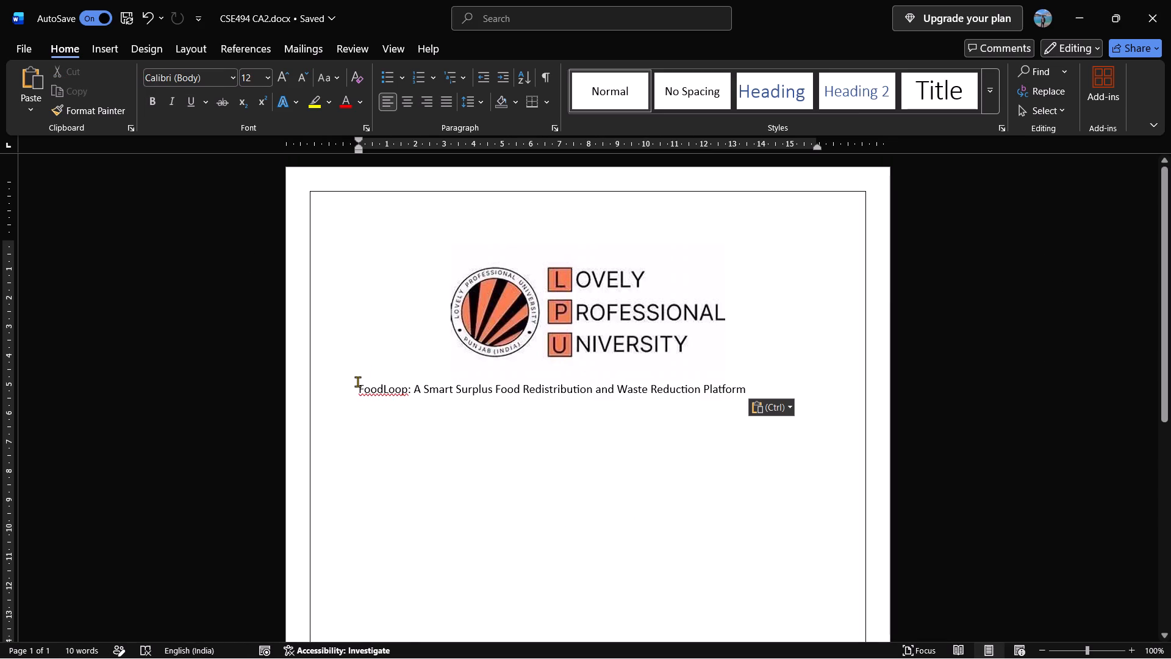
left_click_drag(359, 387, 737, 394)
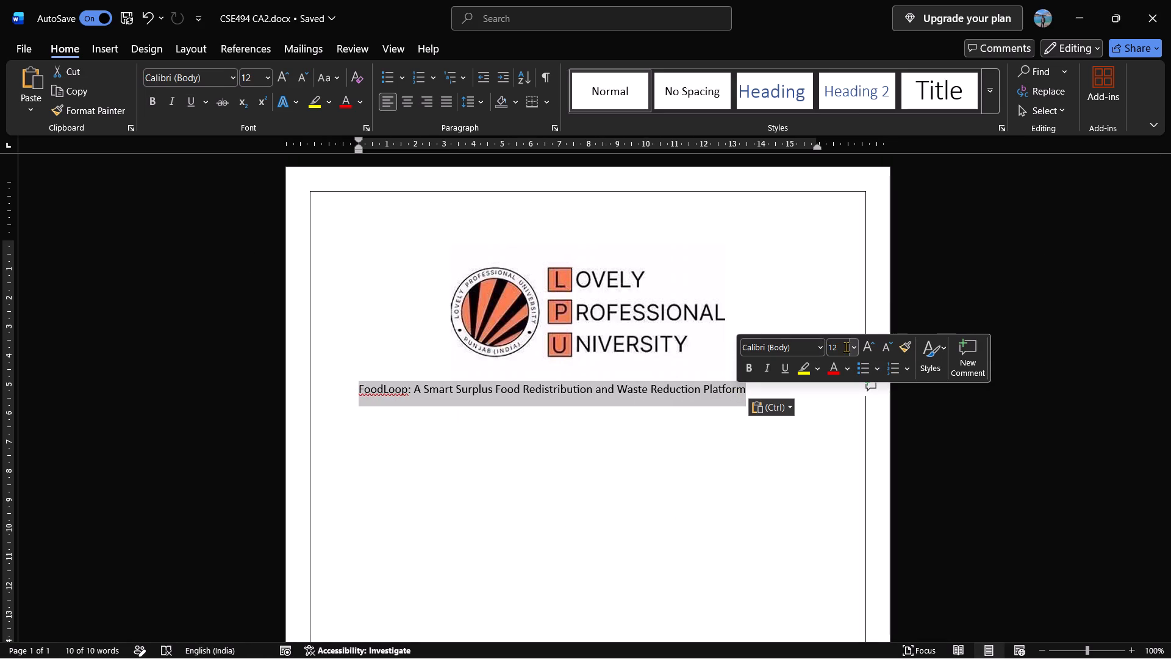
triple_click(869, 347)
left_click(869, 347)
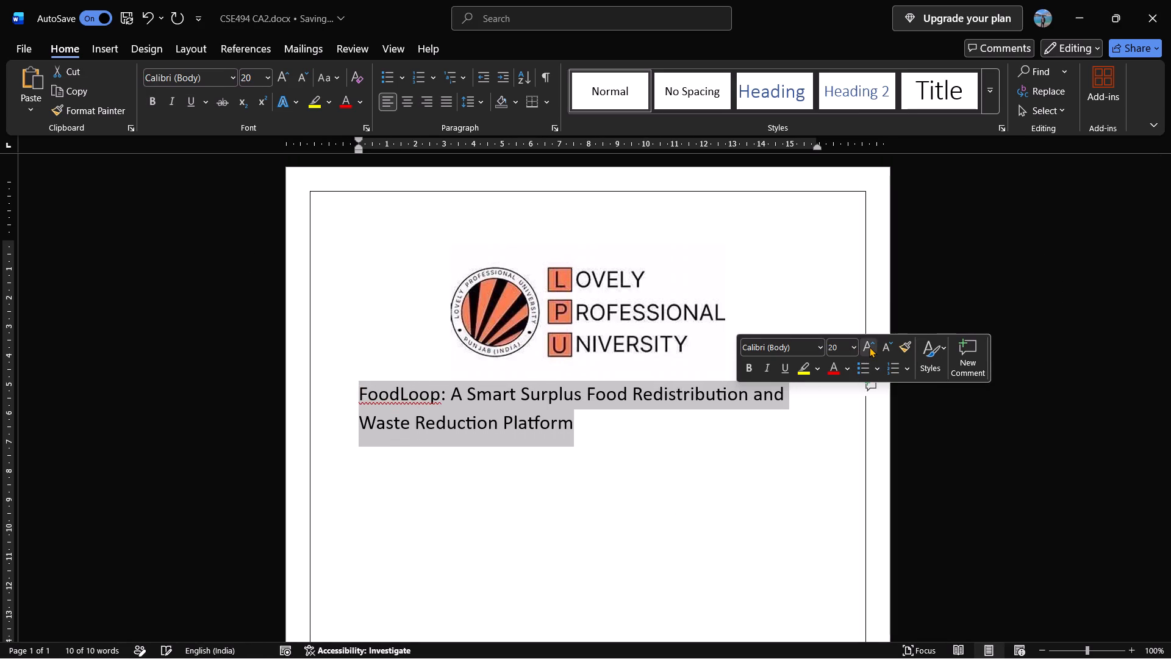
left_click(753, 362)
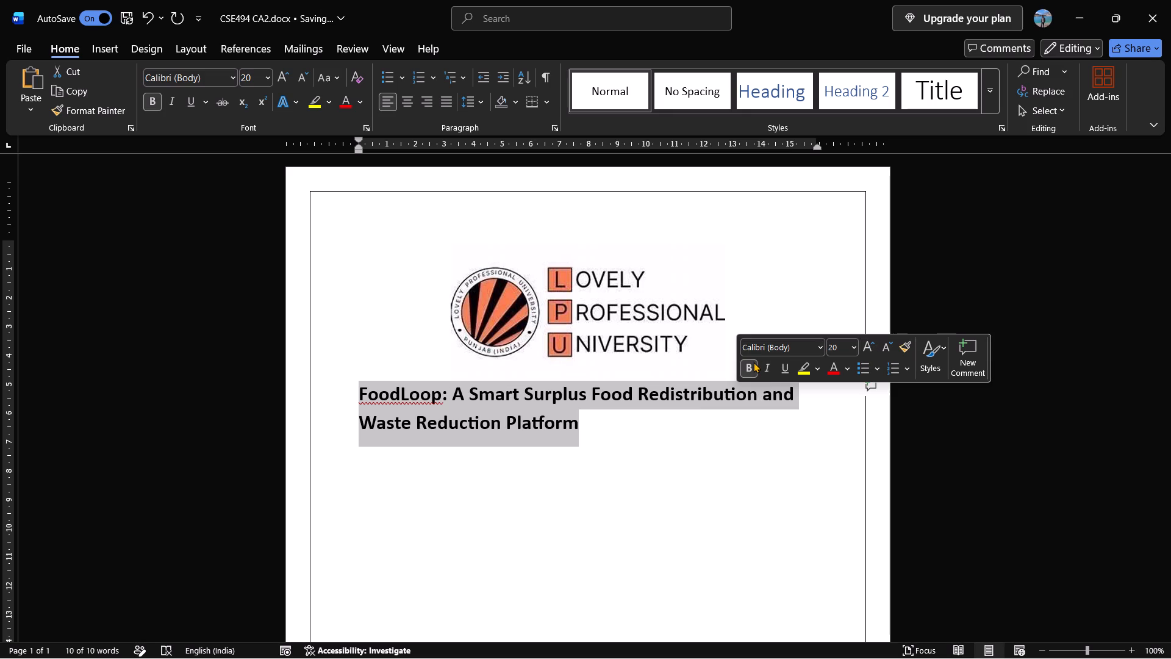
left_click(823, 347)
left_click(845, 117)
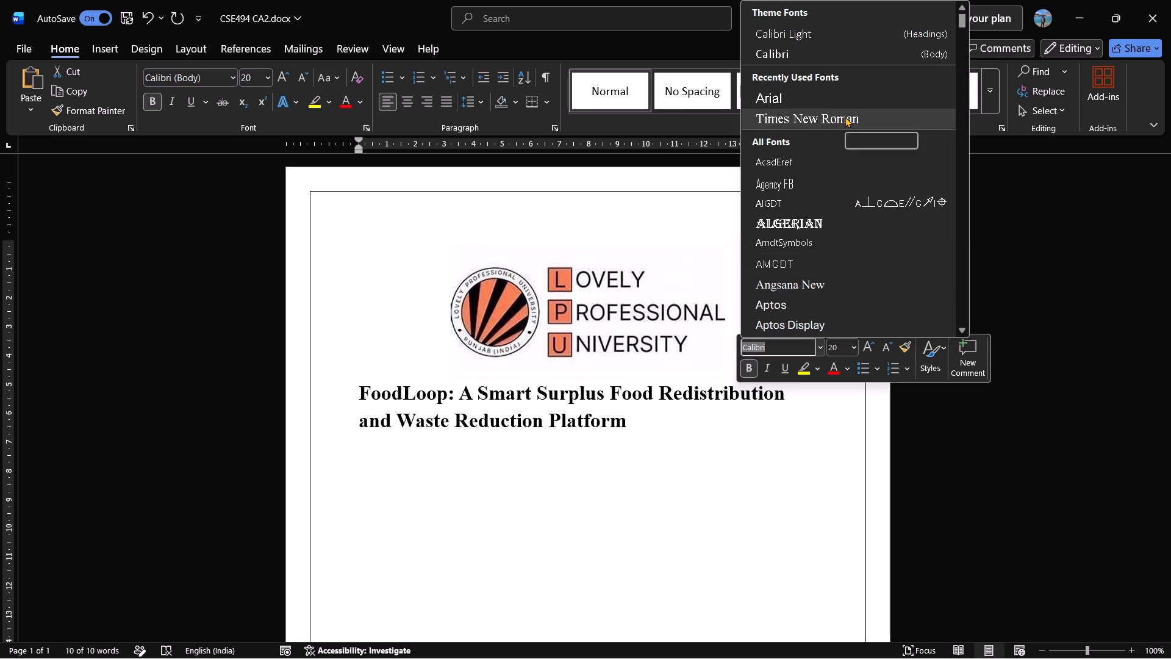
Add a hyphen to "FoodLoop" in the title so it reads "Food-Loop".
left_click(649, 428)
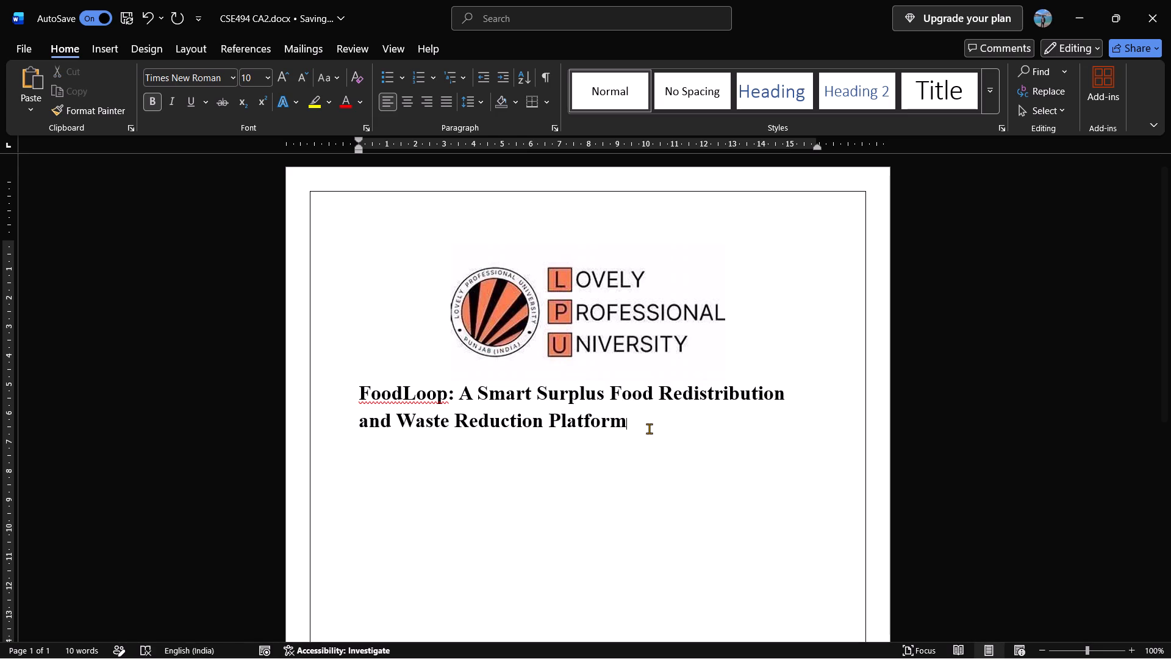
left_click(404, 387)
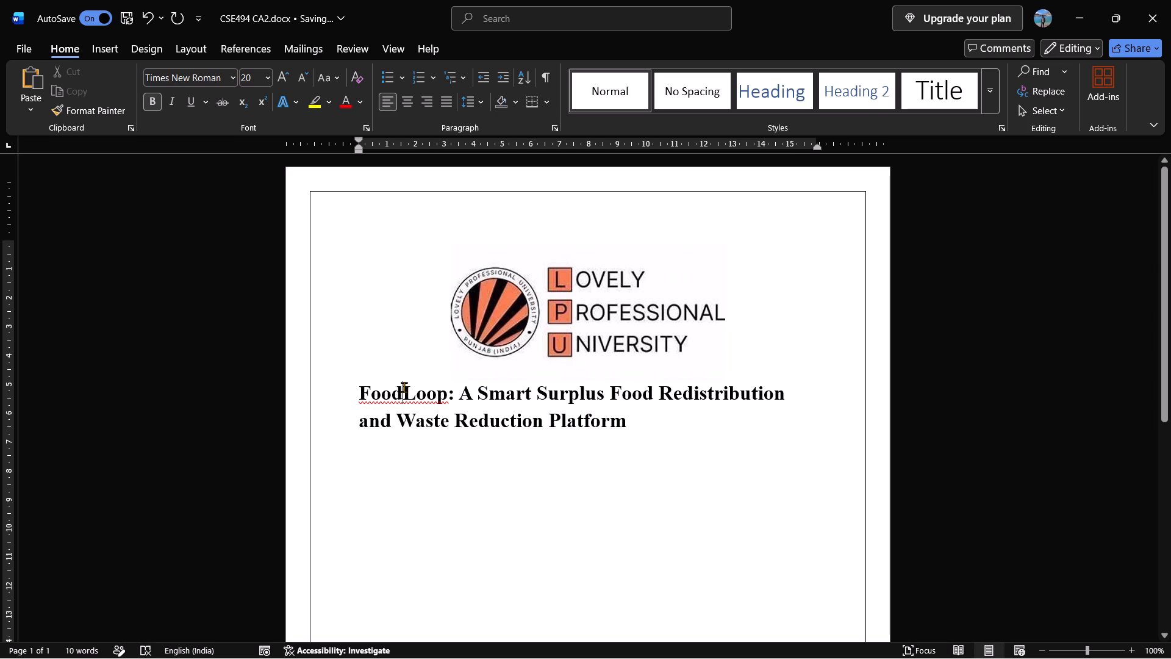
key("minus")
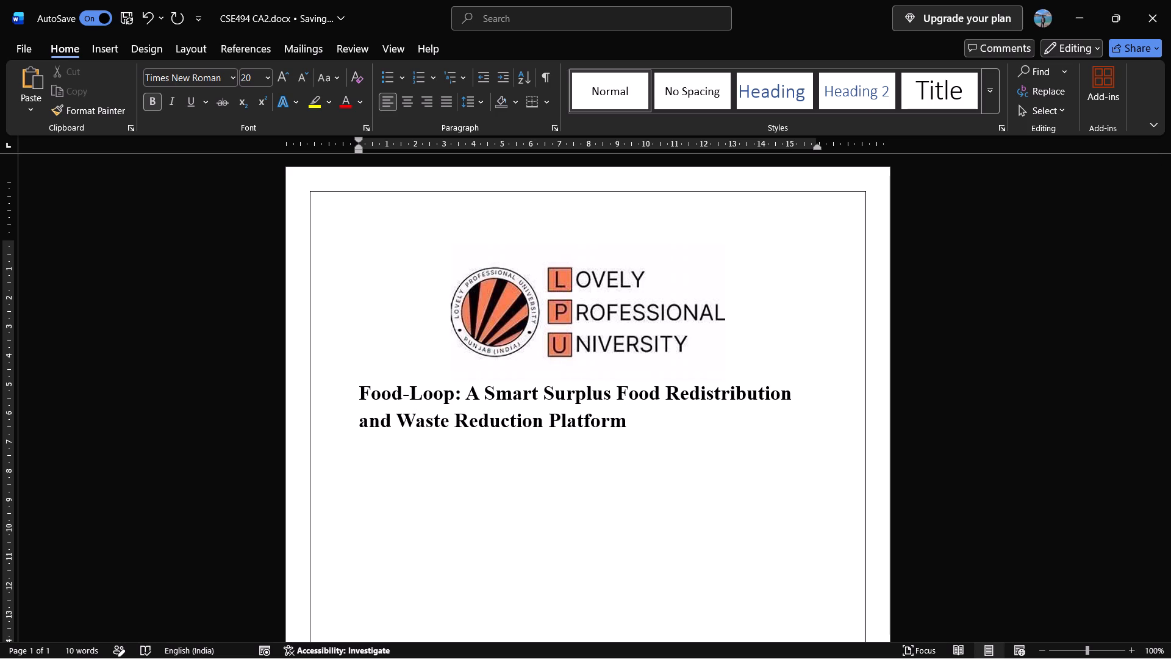
Add an empty line below the project title.
left_click(643, 426)
key("Return")
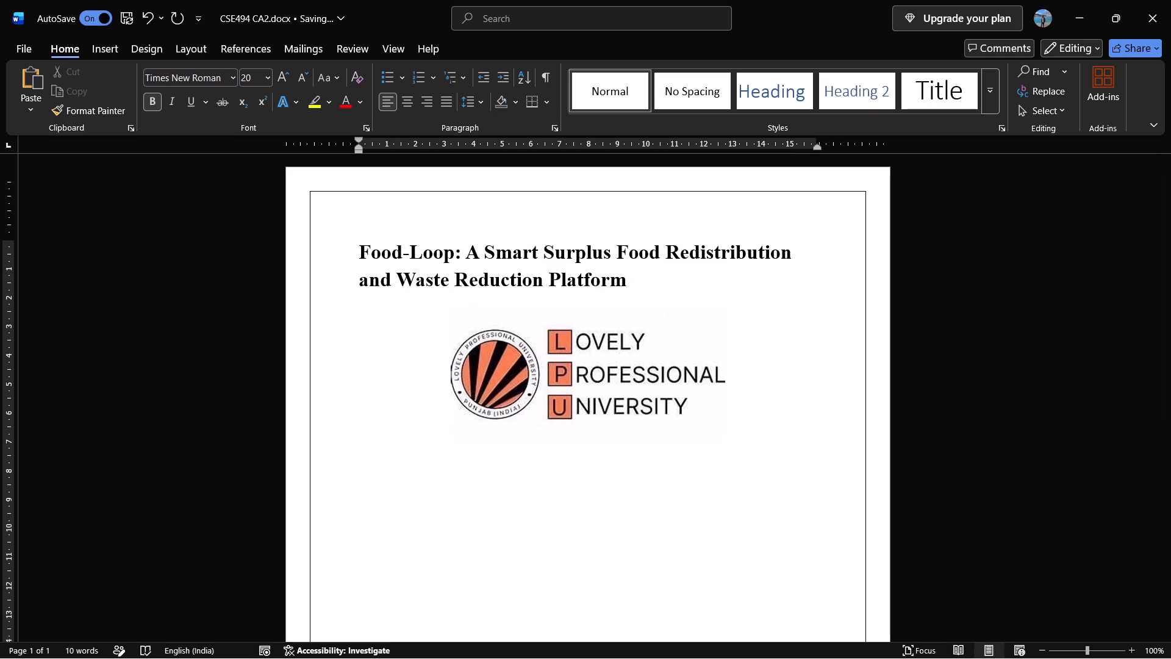
key("ctrl+z")
key("space")
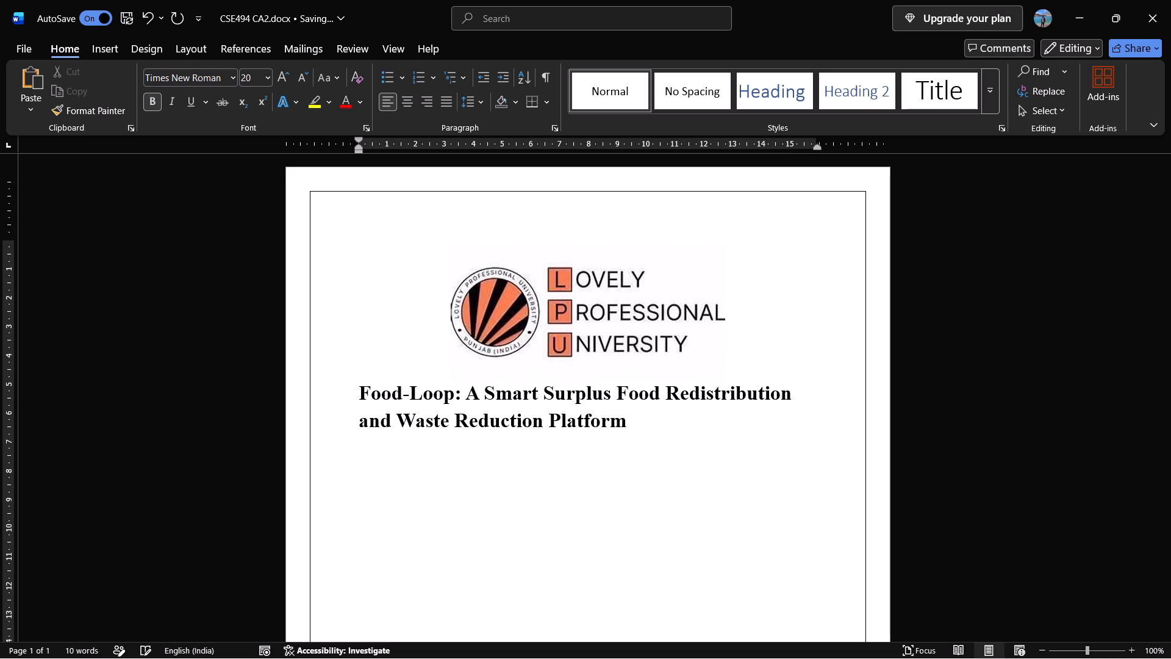
key("Return")
type("dg")
key("BackSpace")
key("BackSpace")
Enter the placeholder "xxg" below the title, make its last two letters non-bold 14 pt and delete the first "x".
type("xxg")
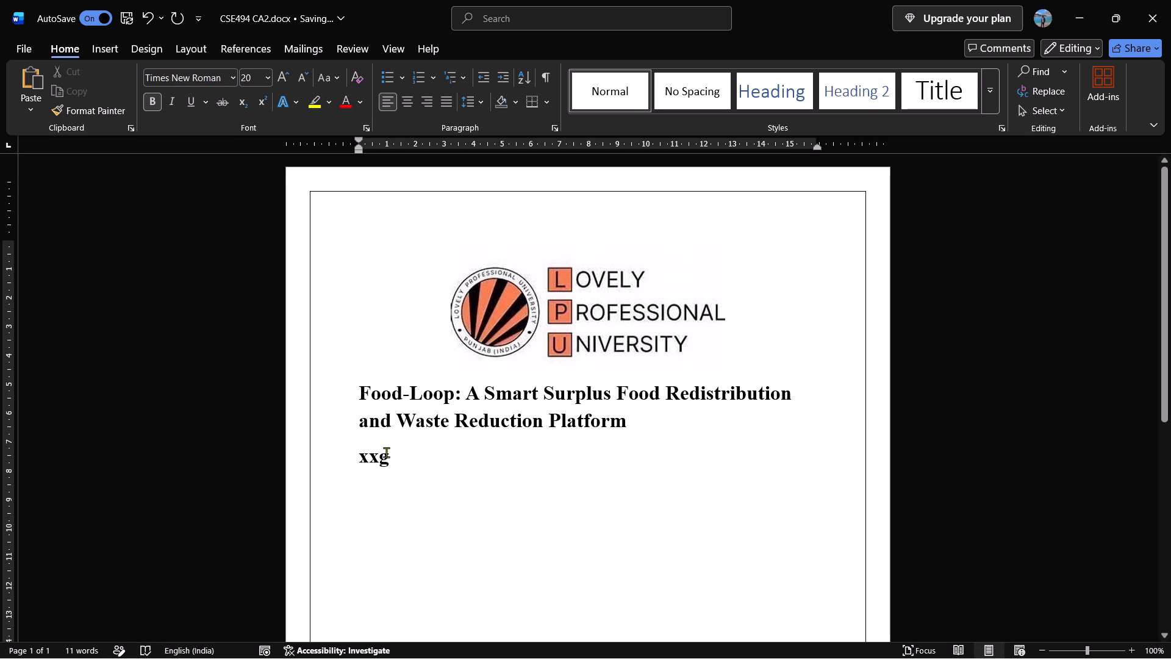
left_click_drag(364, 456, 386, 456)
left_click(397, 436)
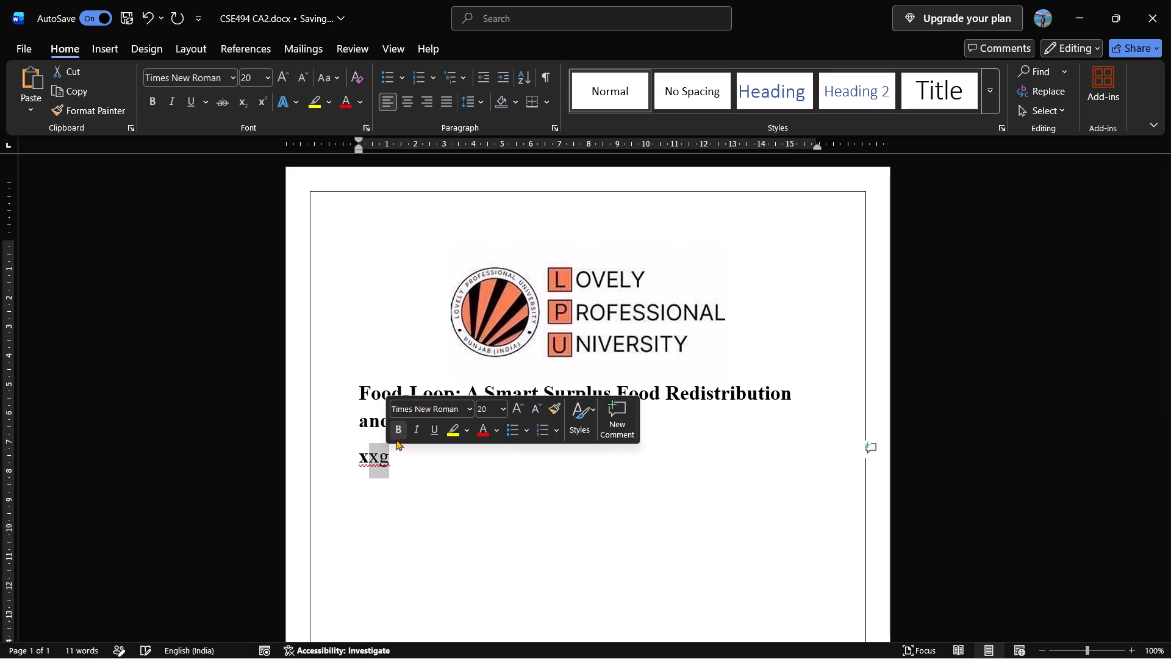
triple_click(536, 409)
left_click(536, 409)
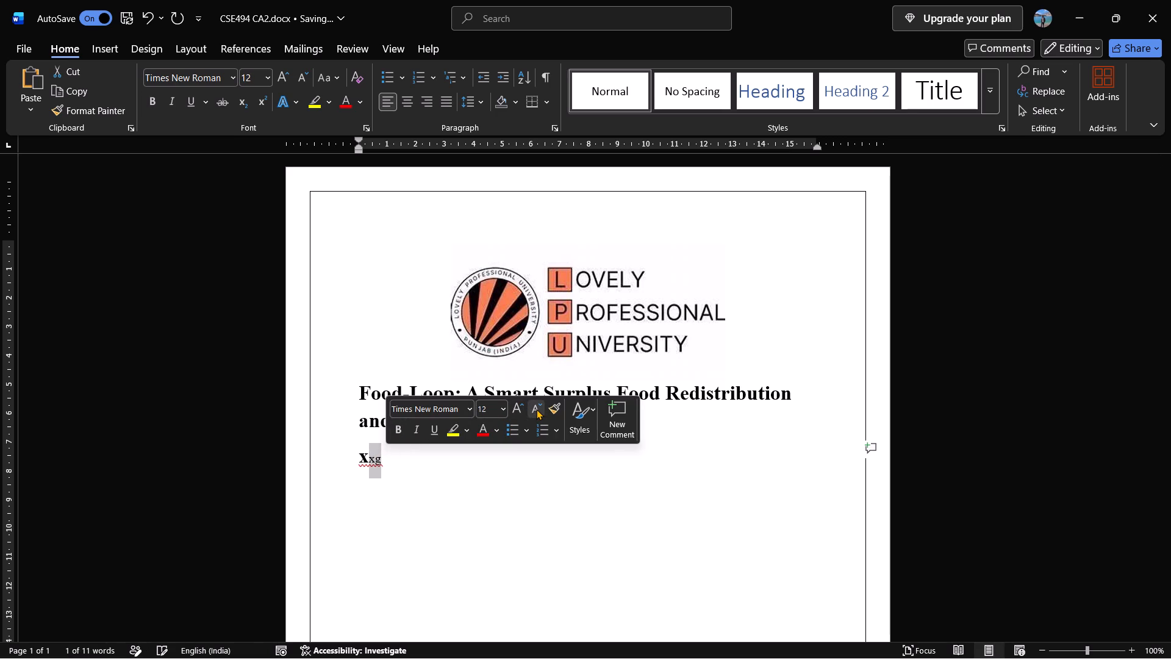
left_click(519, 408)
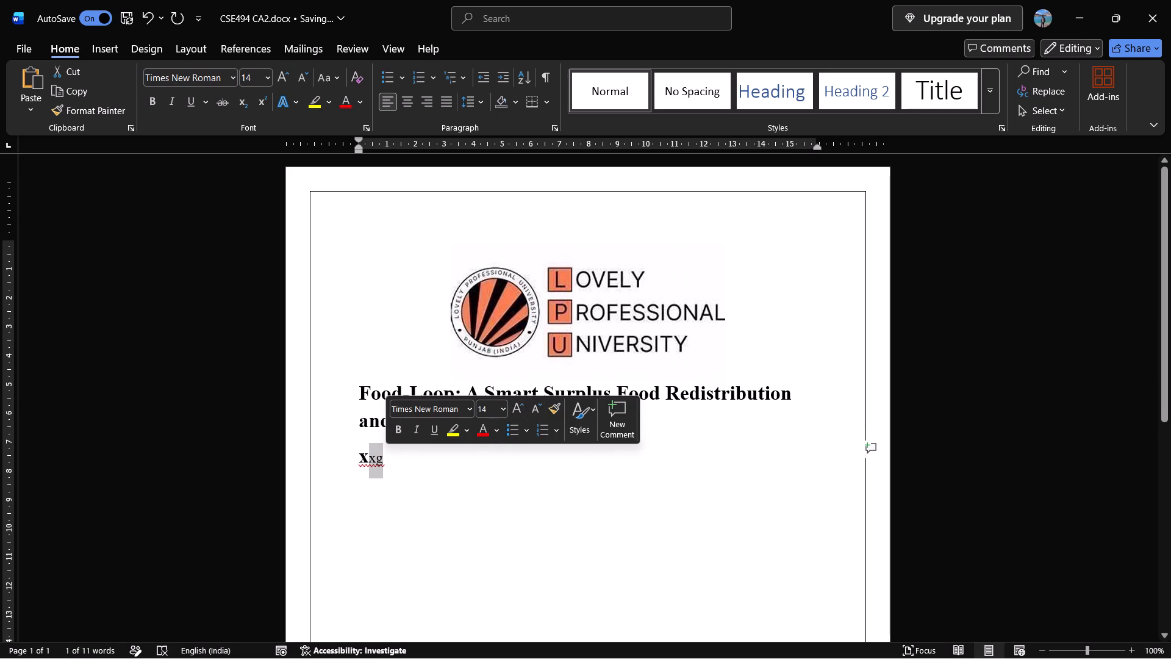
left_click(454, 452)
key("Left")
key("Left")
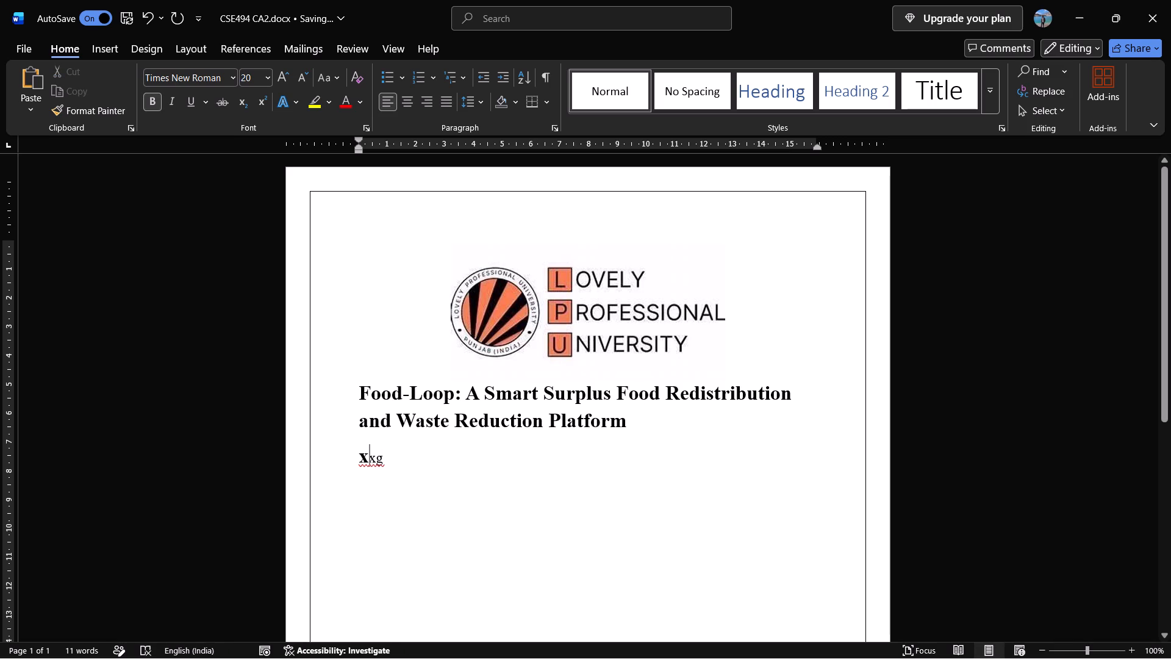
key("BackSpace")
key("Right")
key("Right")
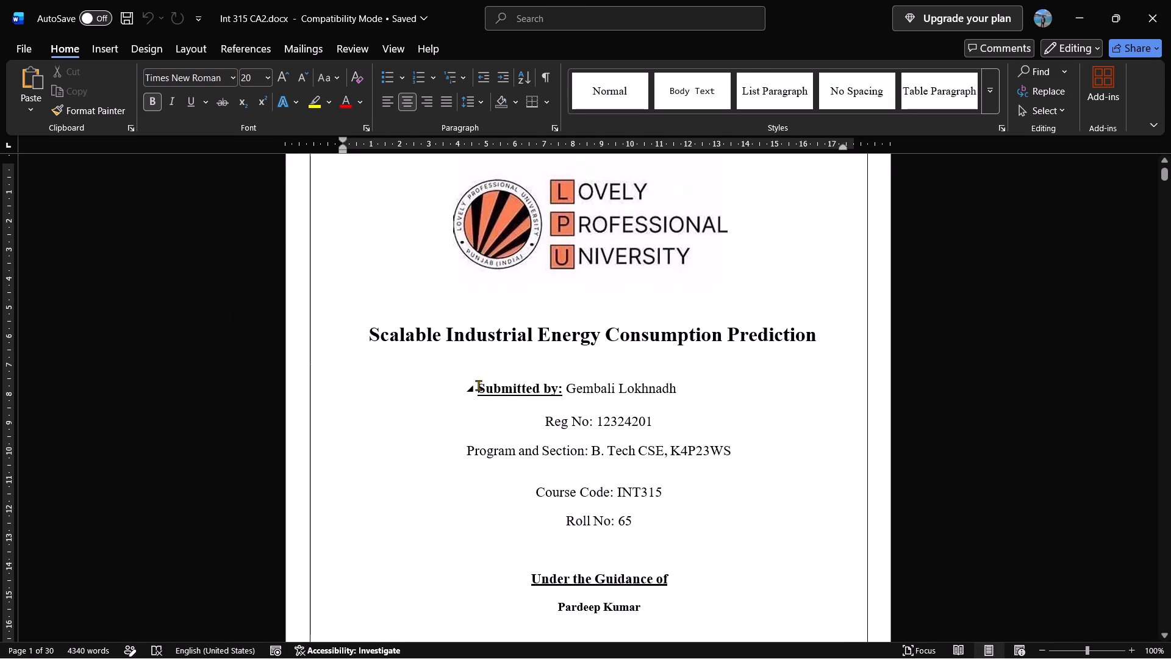
Copy the student details from "Submitted by:" through "Roll No" on the Int 315 CA2 cover into CSE494 CA2, after the placeholder and added spaces.
left_click_drag(478, 386, 634, 520)
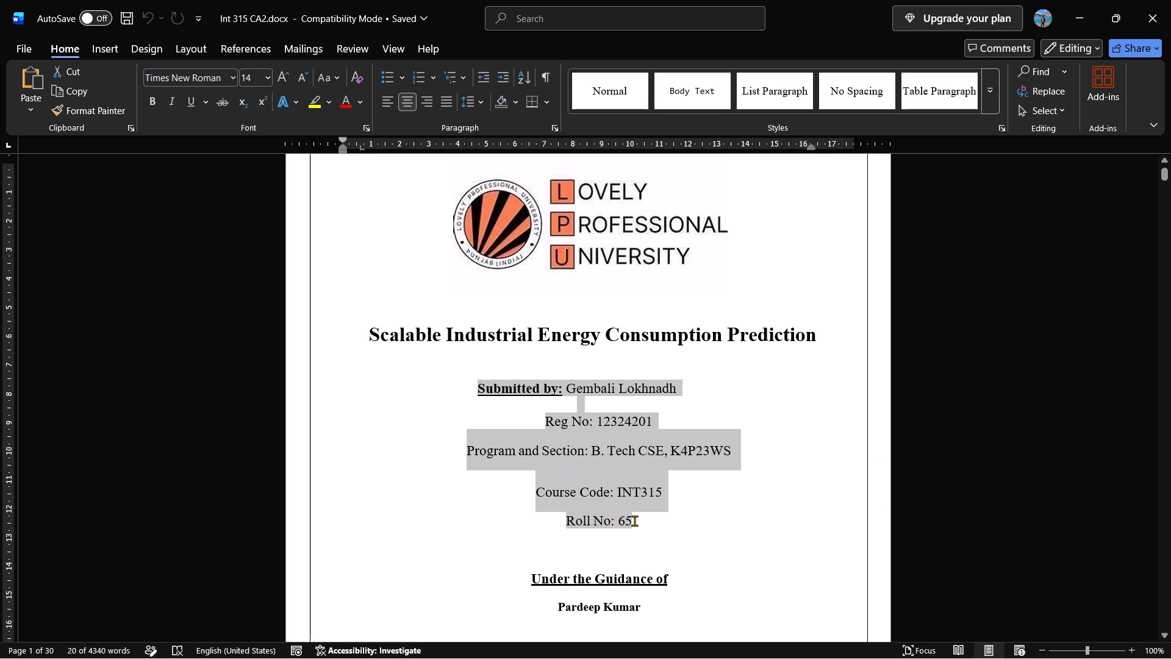
key("ctrl+c")
left_click(634, 520)
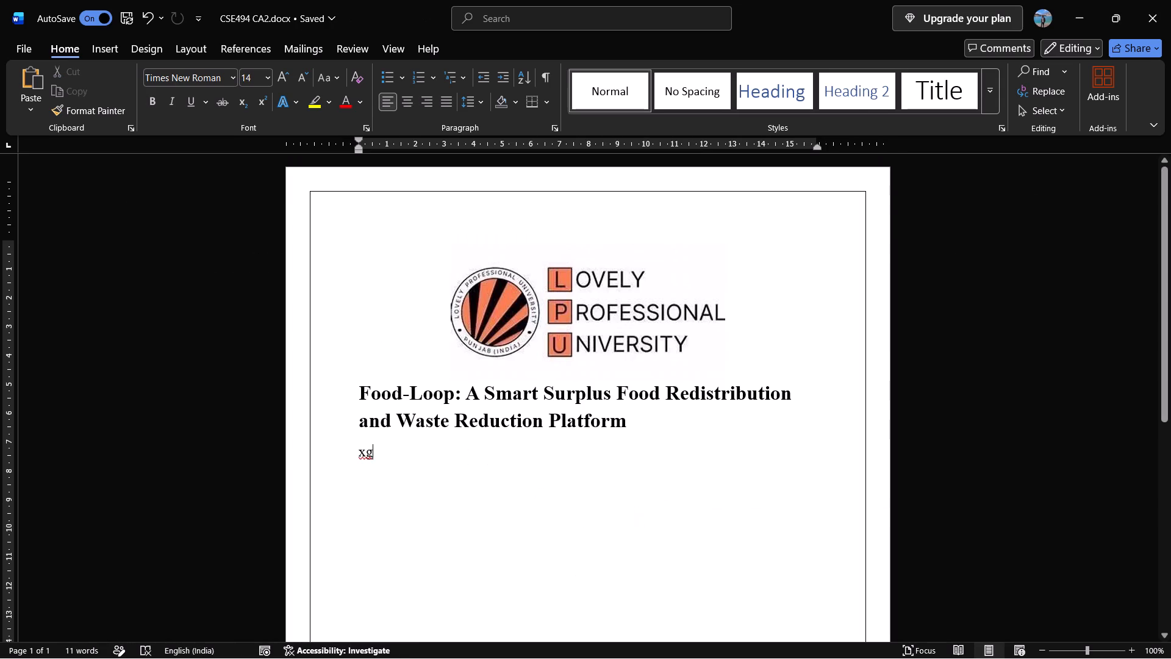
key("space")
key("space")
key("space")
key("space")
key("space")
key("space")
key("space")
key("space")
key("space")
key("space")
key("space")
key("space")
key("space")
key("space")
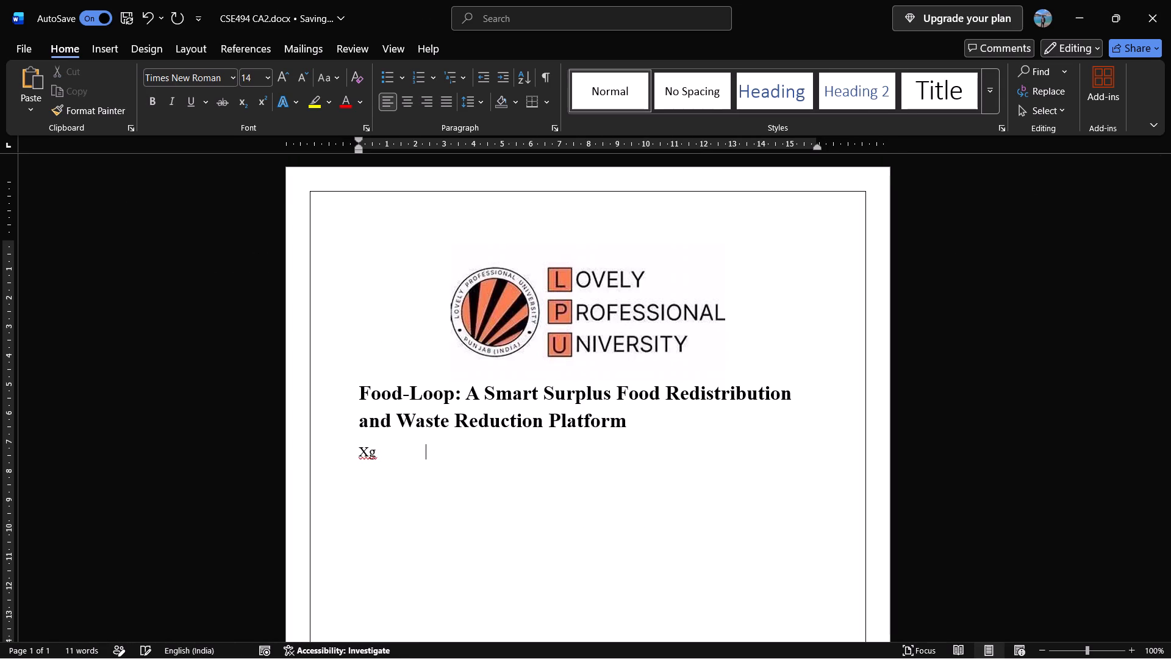
key("ctrl+v")
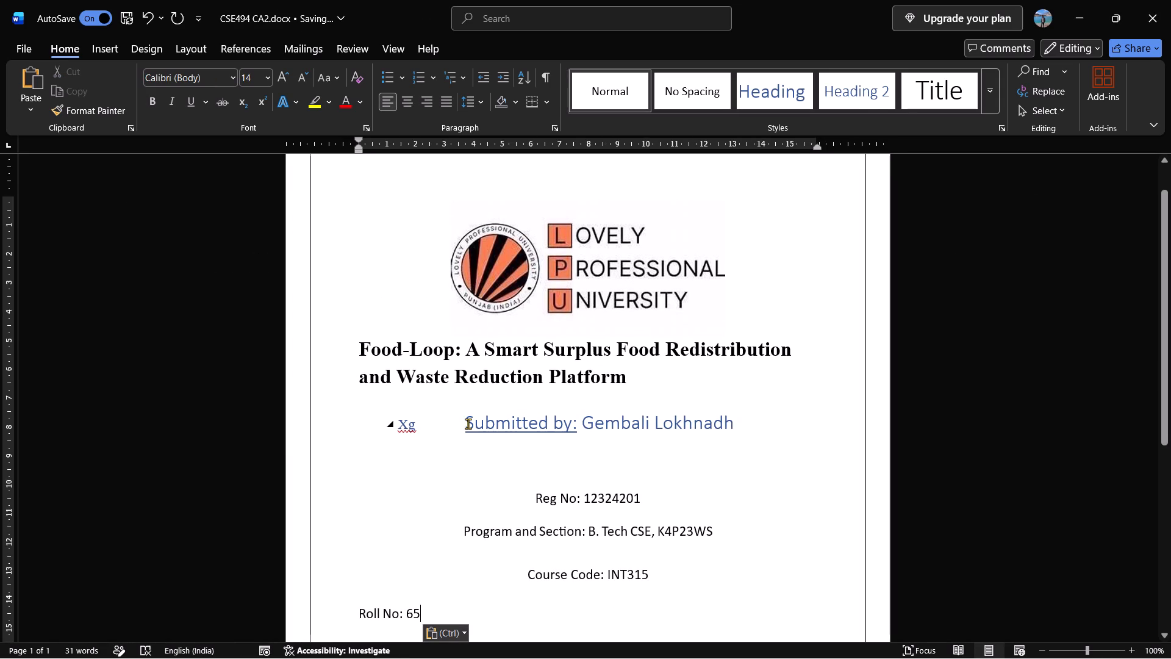
Delete the "Xg" placeholder and all the spaces in front of "Submitted by:".
left_click(468, 423)
key("BackSpace")
key("BackSpace")
key("BackSpace")
key("BackSpace")
key("BackSpace")
key("BackSpace")
key("BackSpace")
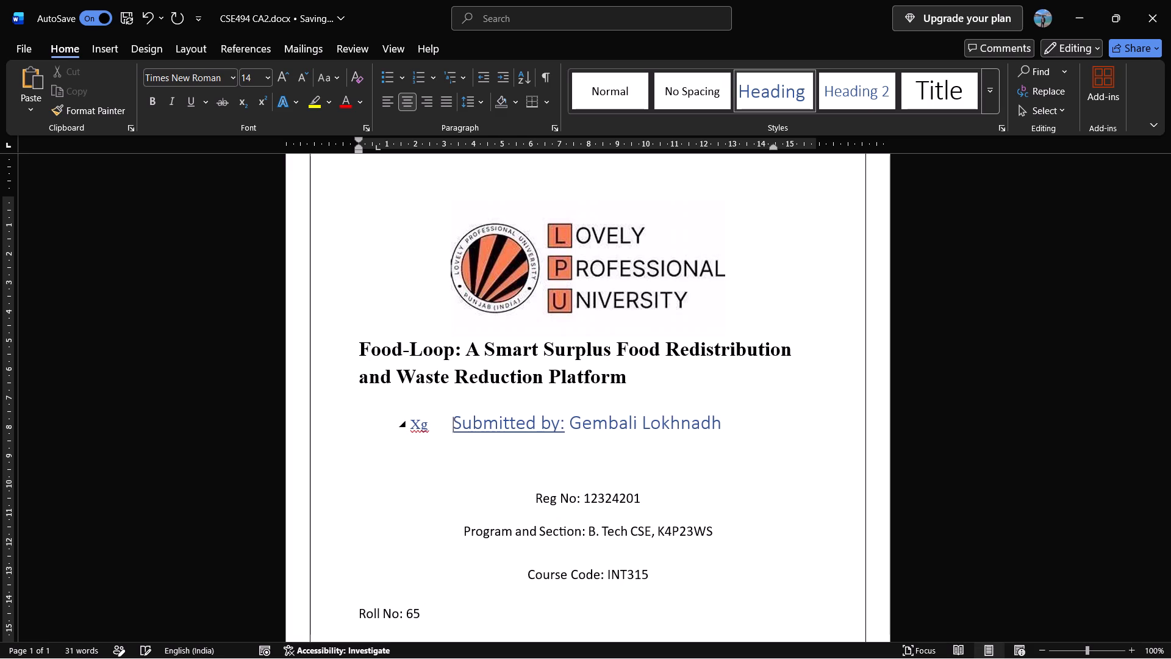
key("BackSpace")
key("BackSpace")
key("BackSpace")
key("BackSpace")
key("BackSpace")
key("BackSpace")
key("BackSpace")
key("BackSpace")
key("BackSpace")
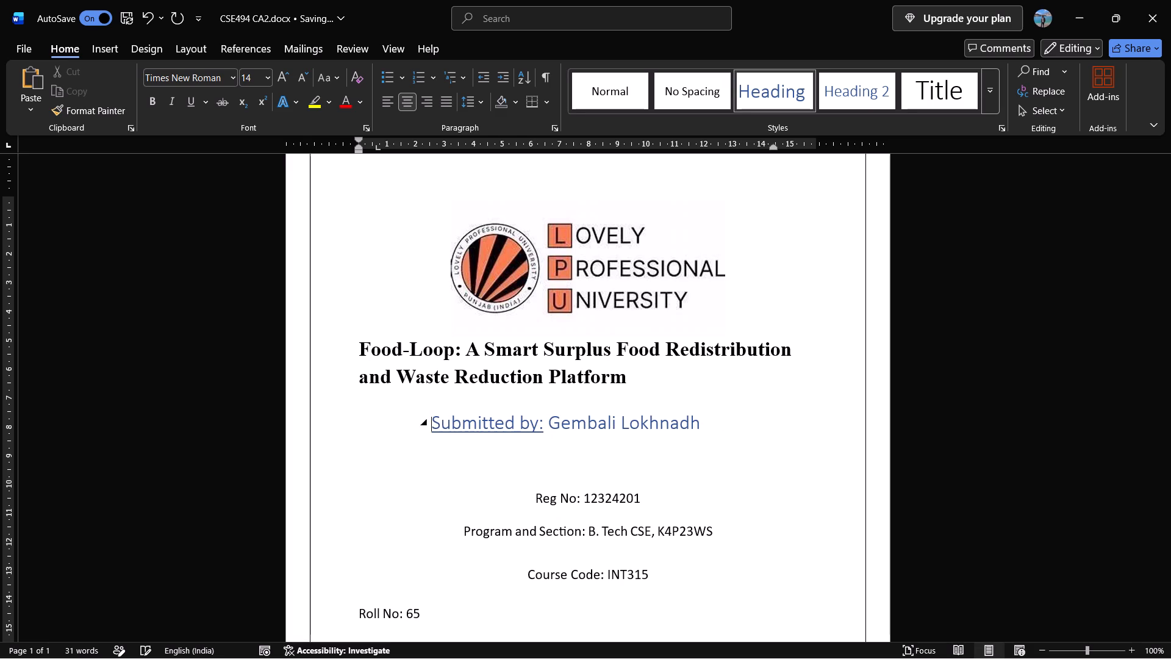
key("BackSpace")
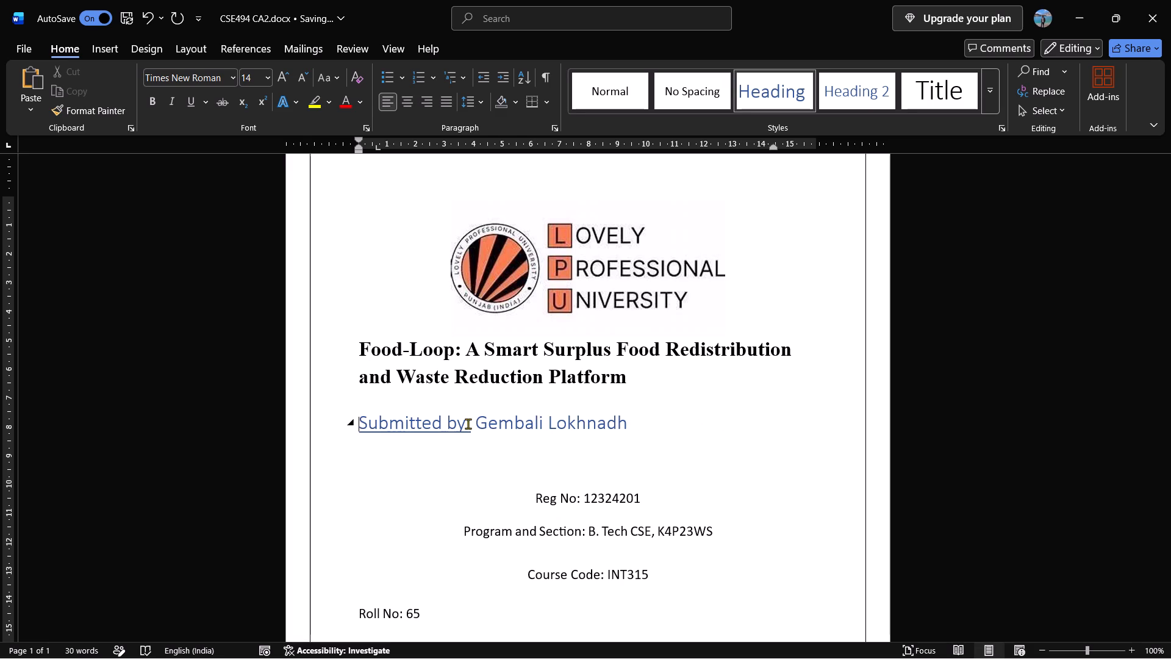
Indent the "Submitted by:" text by four tab stops toward the middle of the page.
key("Tab")
key("Tab")
key("Tab")
key("Tab")
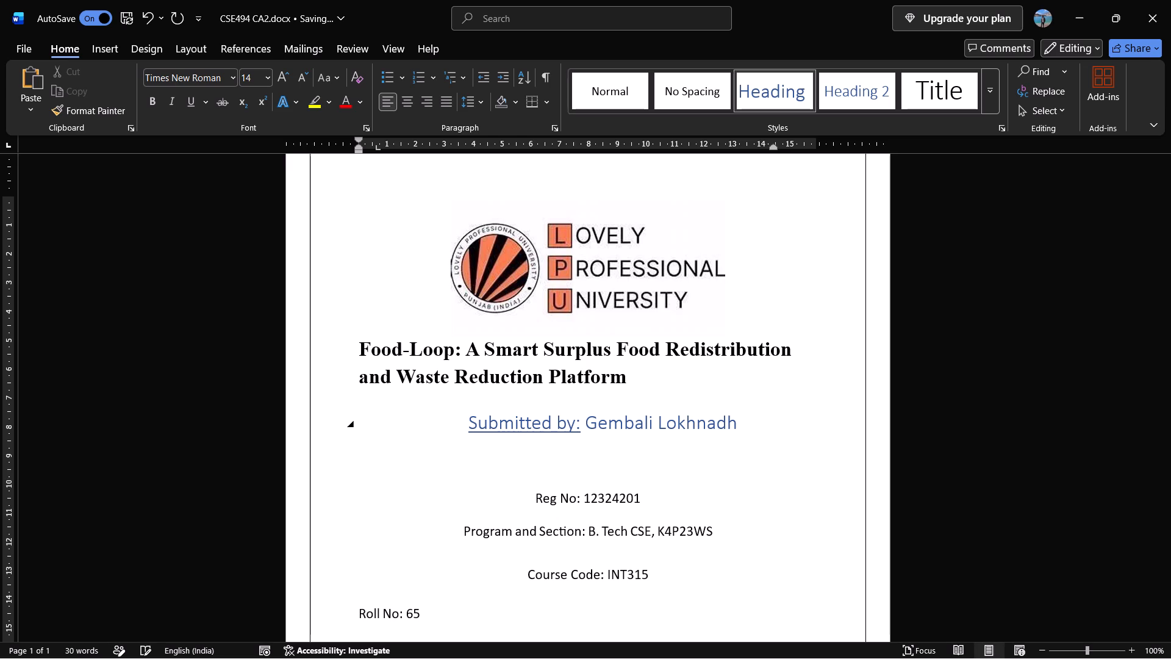
Remove the empty line between the "Submitted by:" and "Reg No:" lines.
left_click(582, 455)
key("BackSpace")
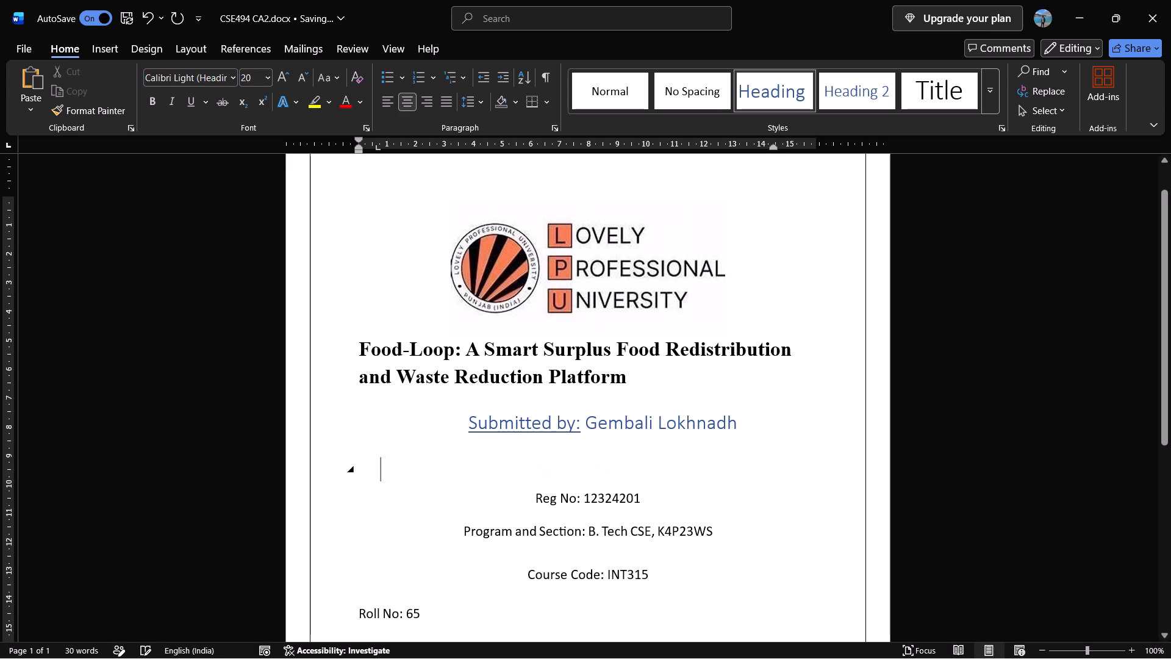
key("BackSpace")
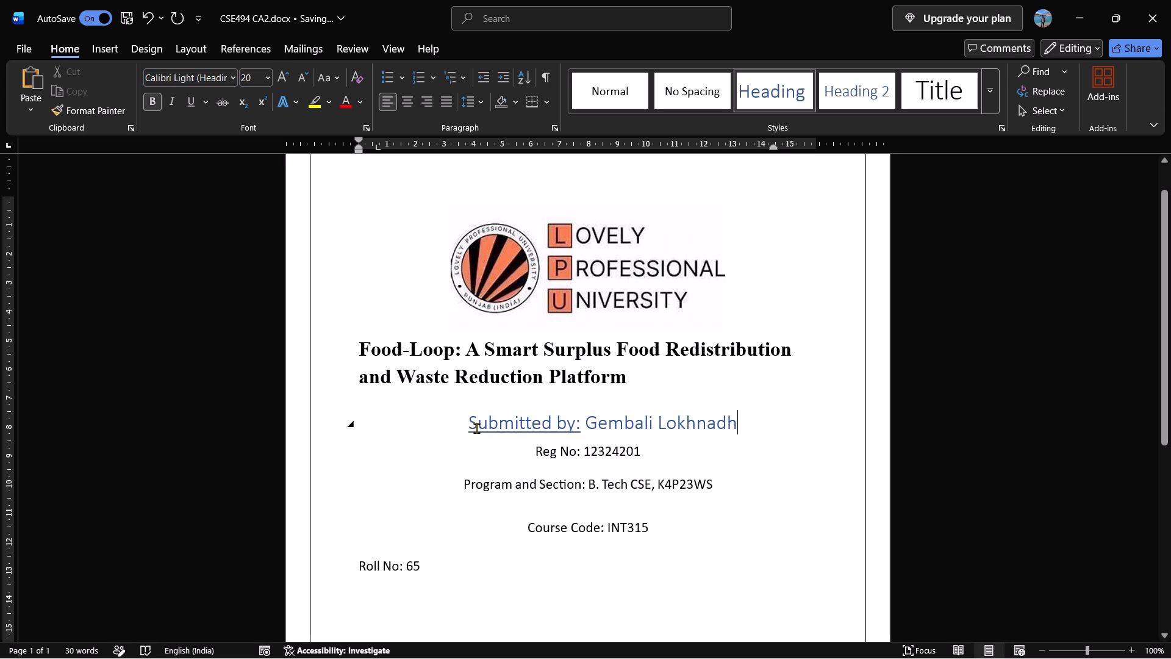
Reduce the whole "Submitted by:" line to 18 pt and set its font colour to black.
left_click_drag(471, 424, 716, 419)
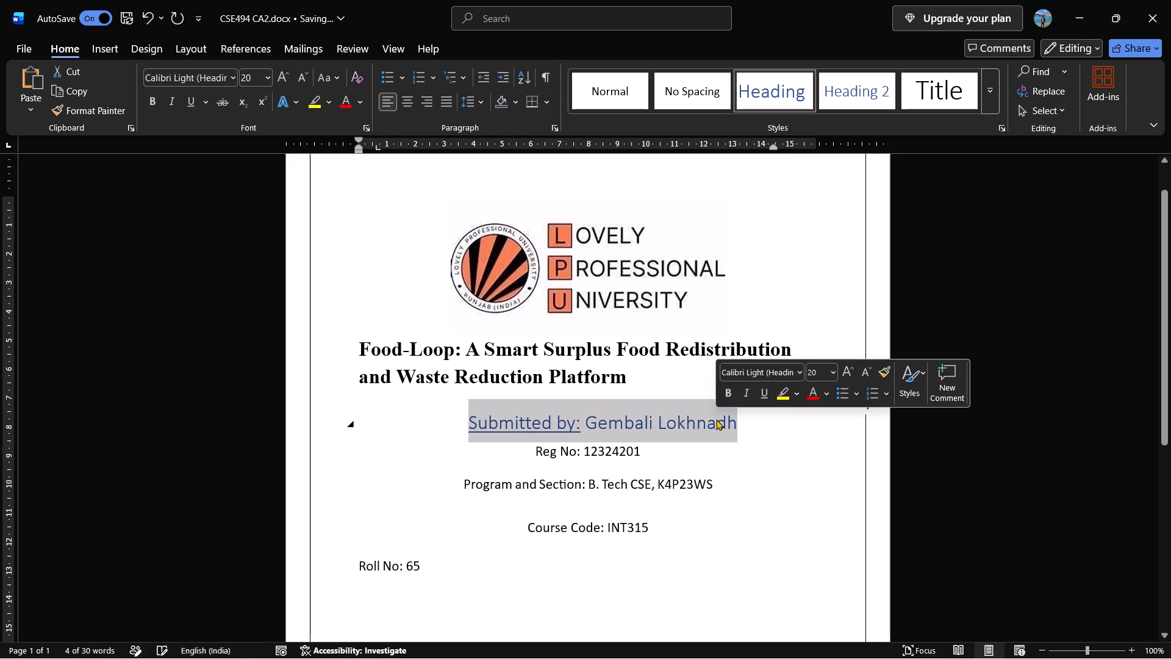
left_click(865, 373)
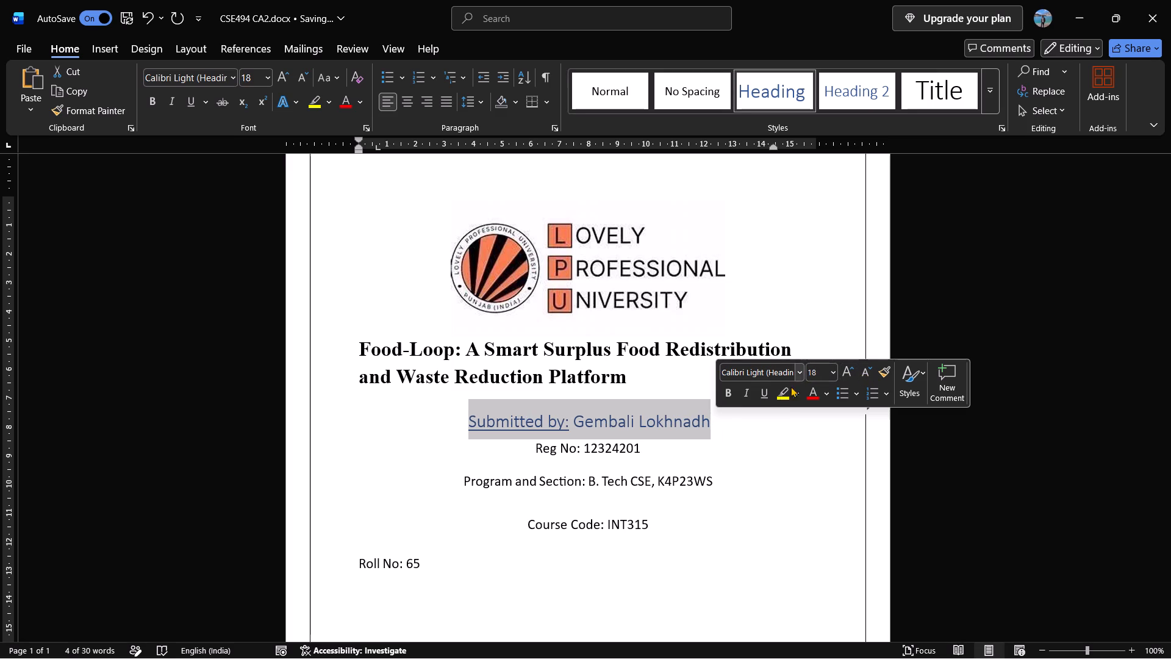
left_click(825, 391)
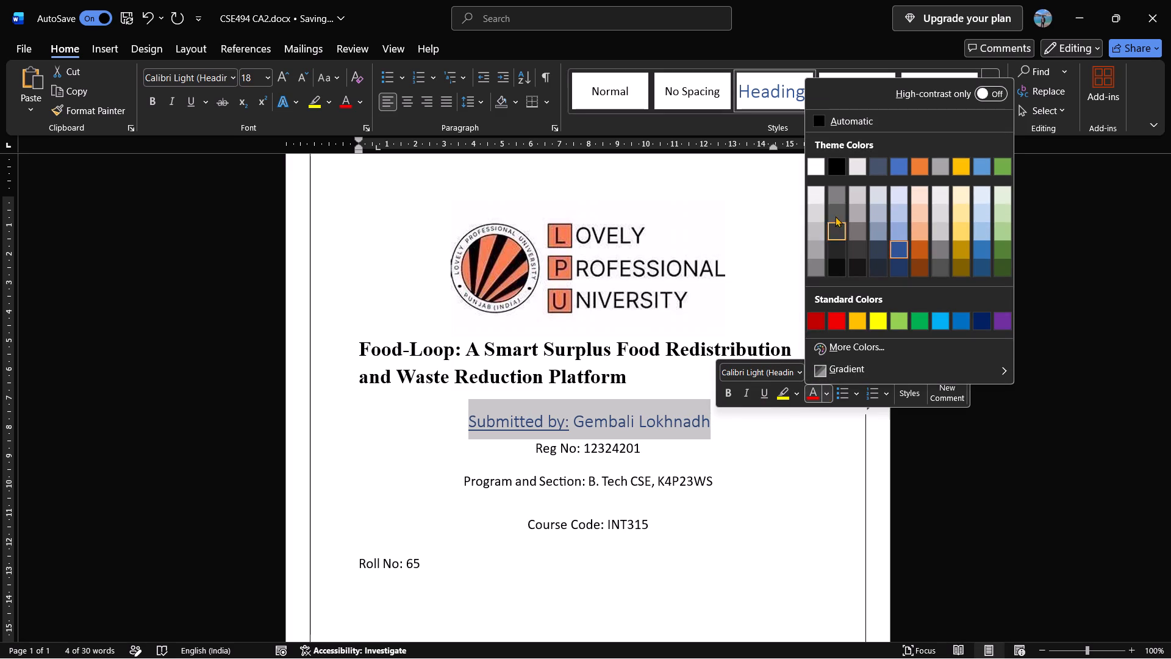
left_click(829, 170)
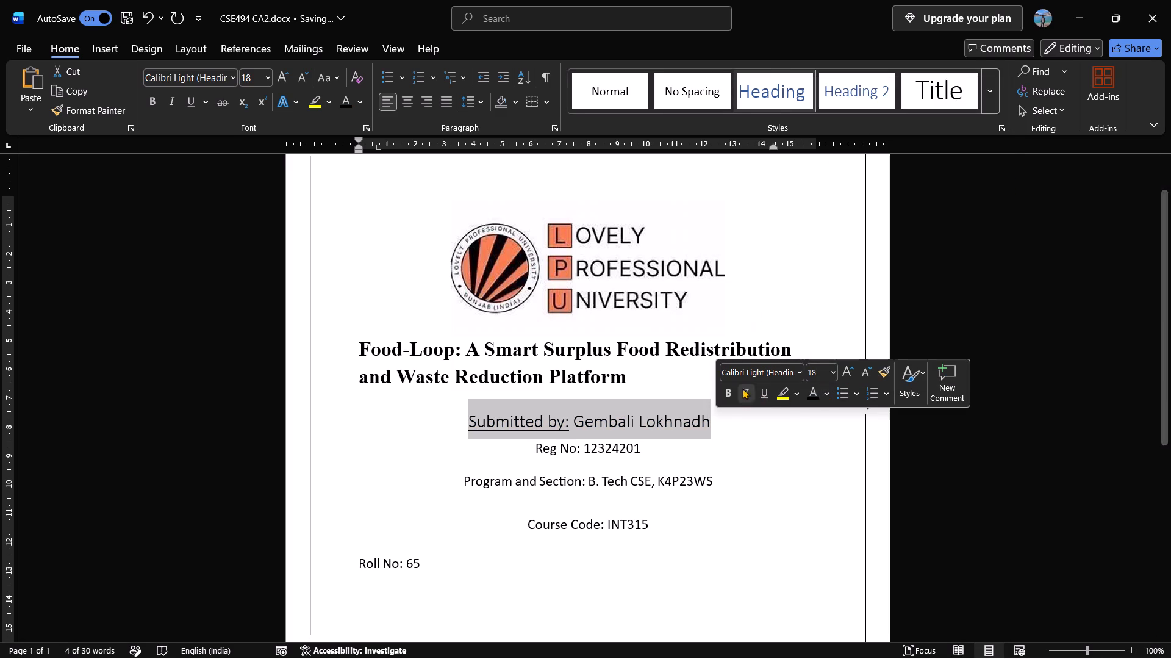
left_click(642, 424)
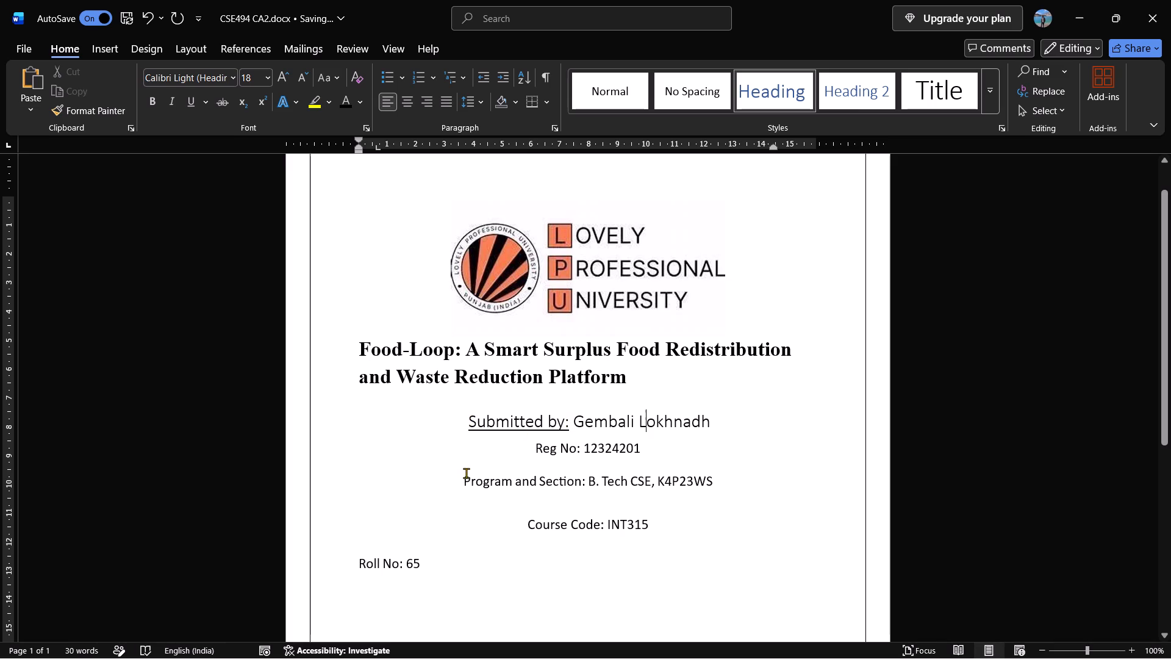
Copy the formatting of the "Program and Section" line onto the "Submitted by:" line with Format Painter.
left_click_drag(462, 483, 632, 477)
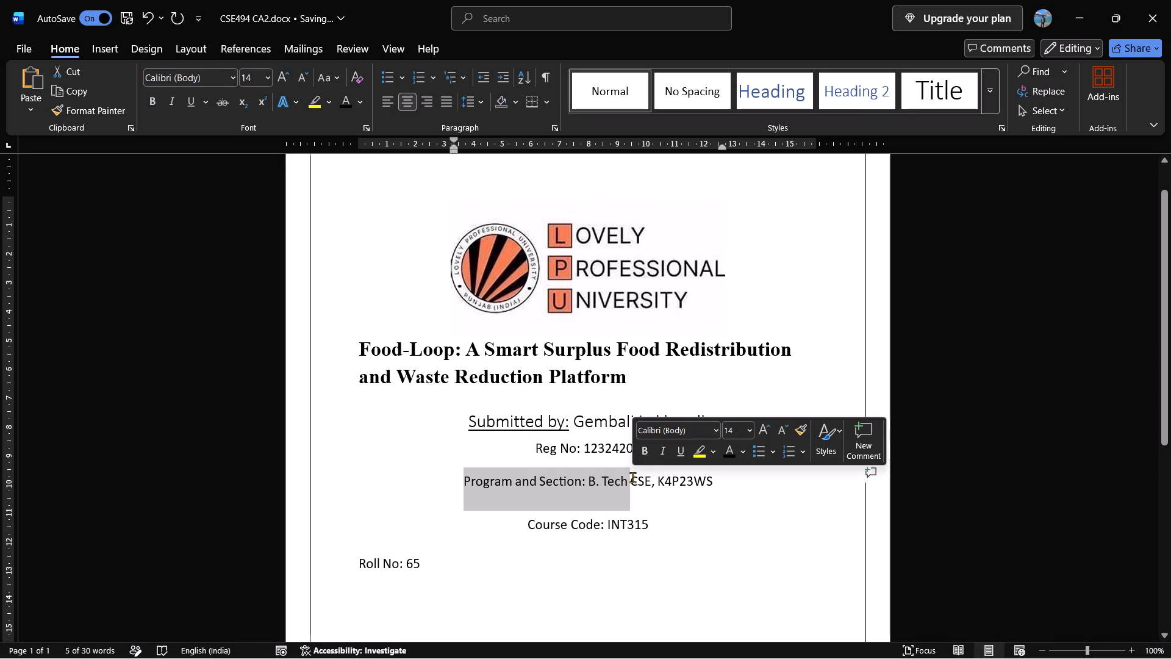
left_click(103, 107)
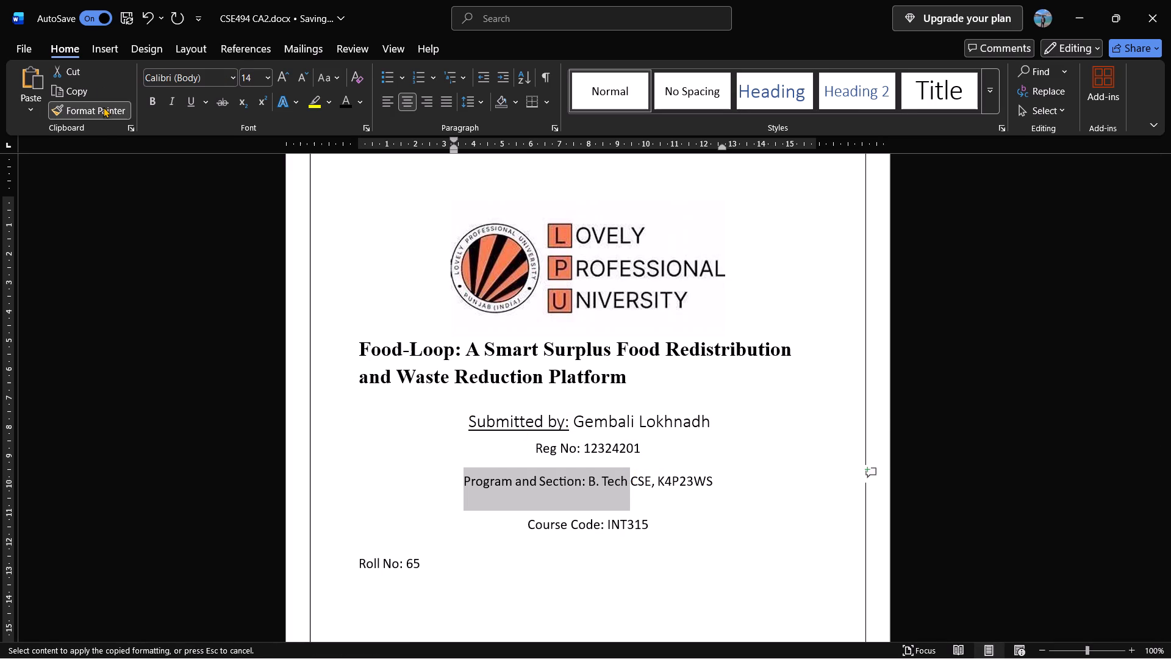
left_click_drag(467, 422, 680, 422)
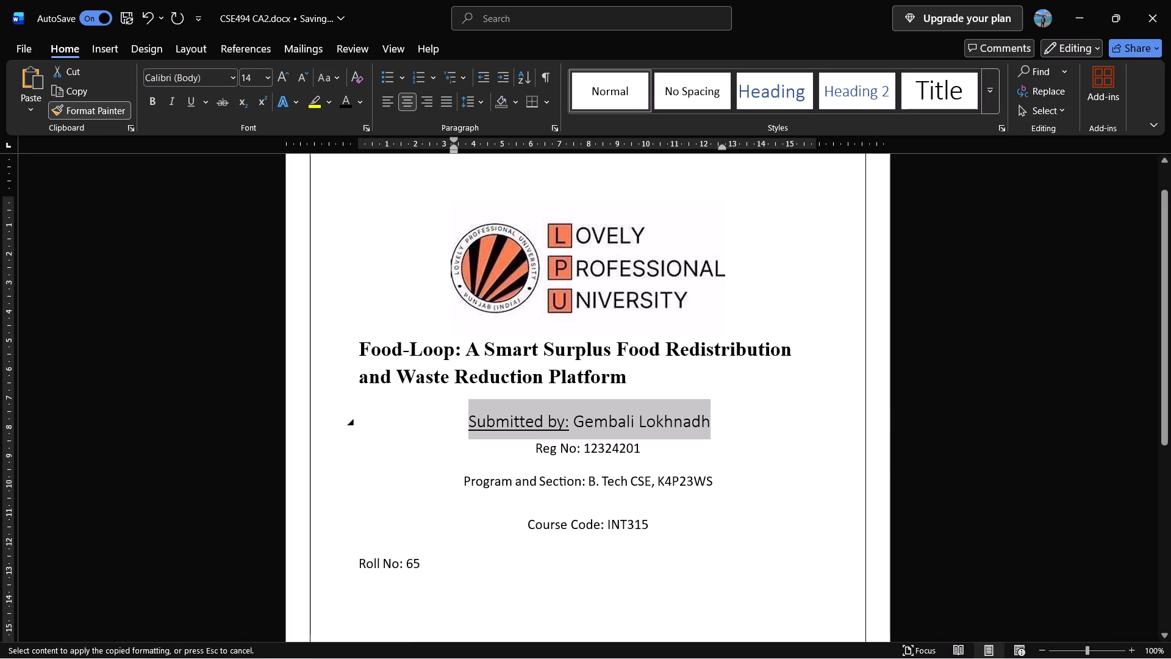
Apply the copied formatting to the submitter line and underline "Submitted by:".
left_click_drag(680, 422, 681, 423)
left_click(679, 423)
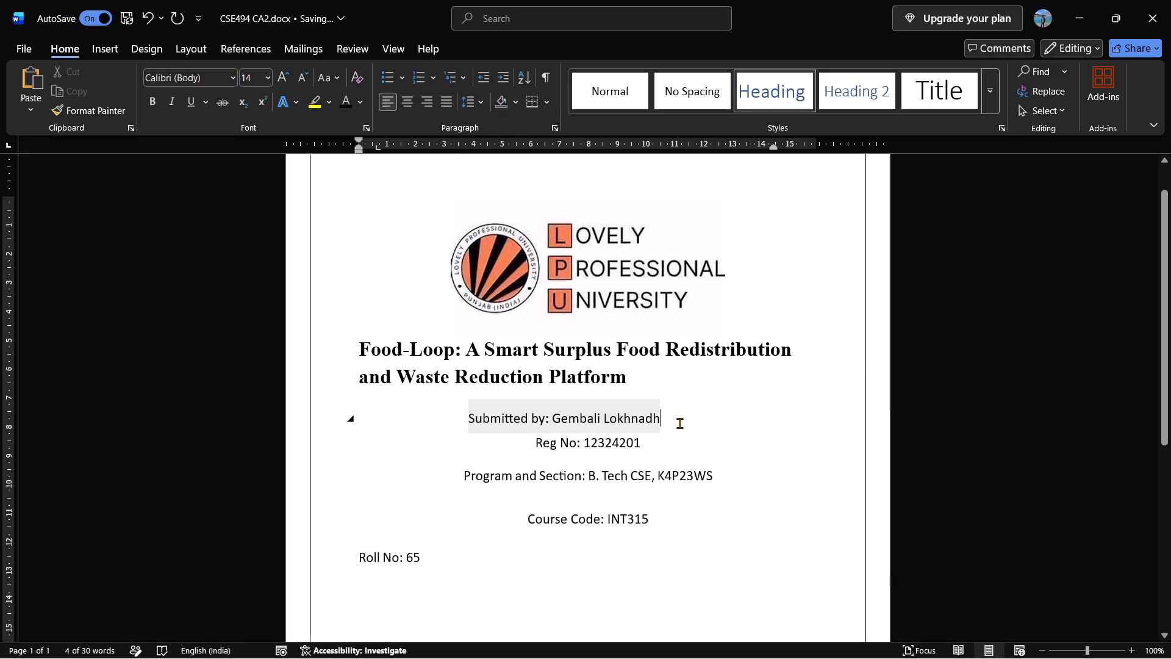
left_click_drag(550, 417, 484, 417)
left_click(524, 389)
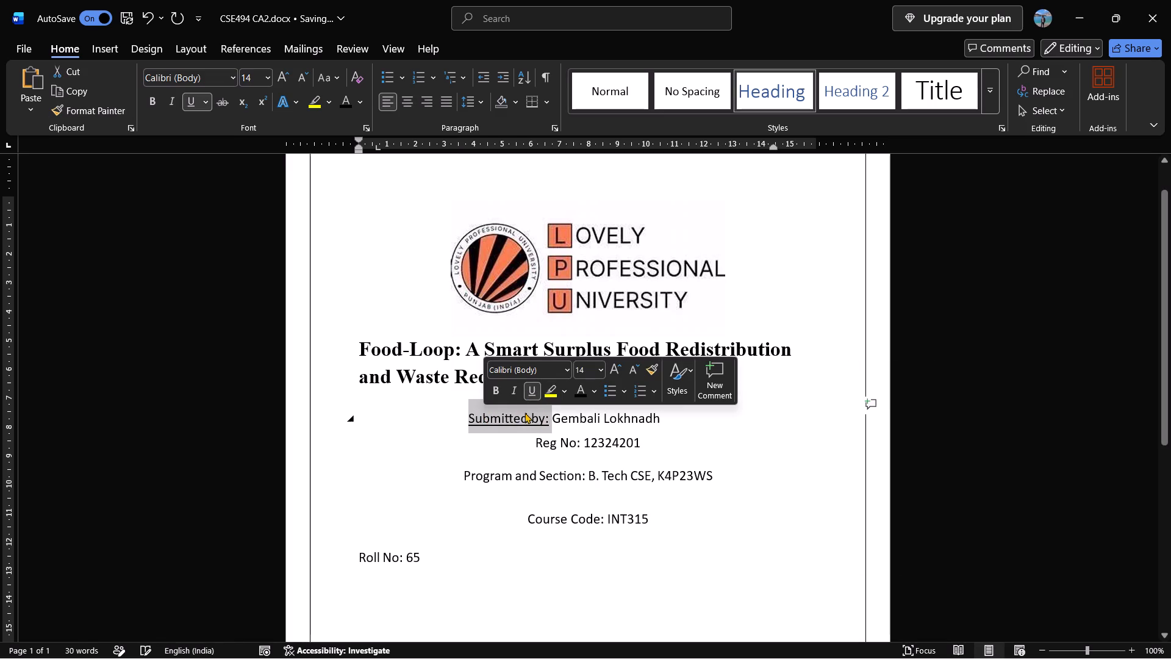
Indent the "Submitted by:" line by one tab stop.
left_click(521, 420)
left_click(468, 417)
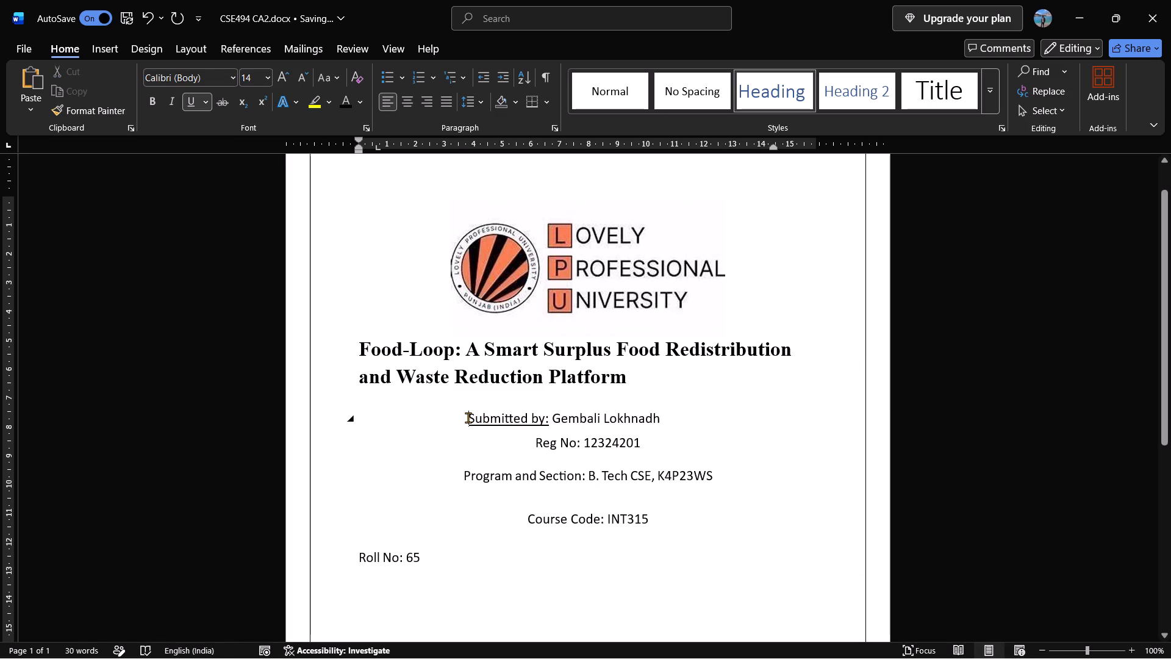
key("Tab")
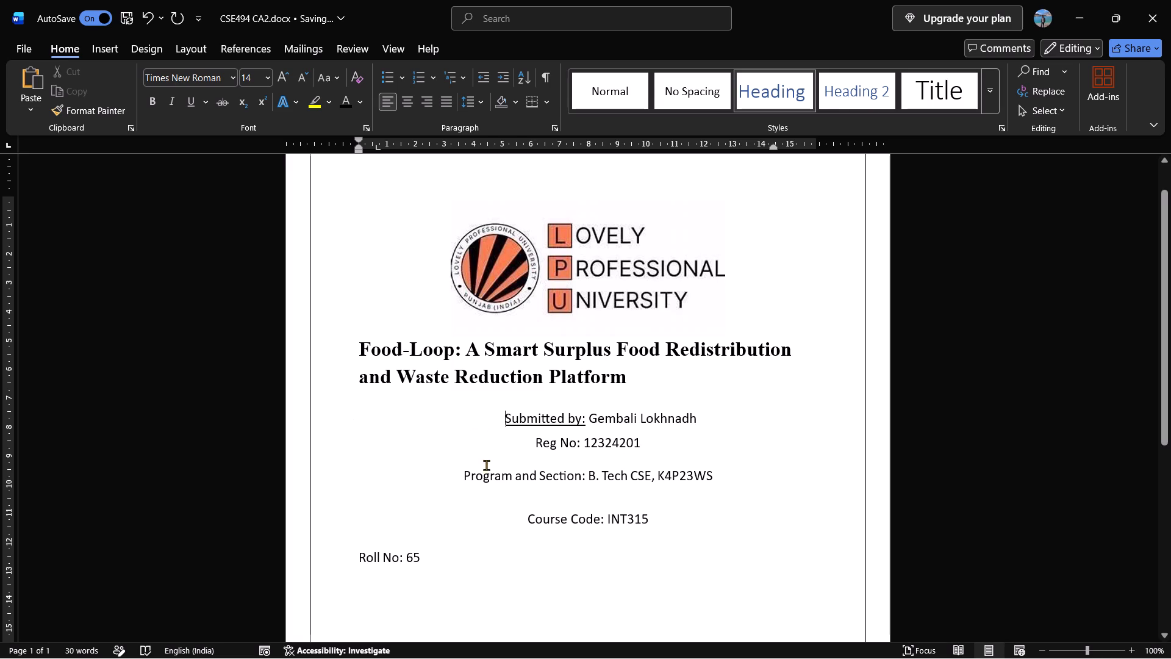
Remove the extra space between the "Program and Section" and "Course Code" lines.
left_click(528, 495)
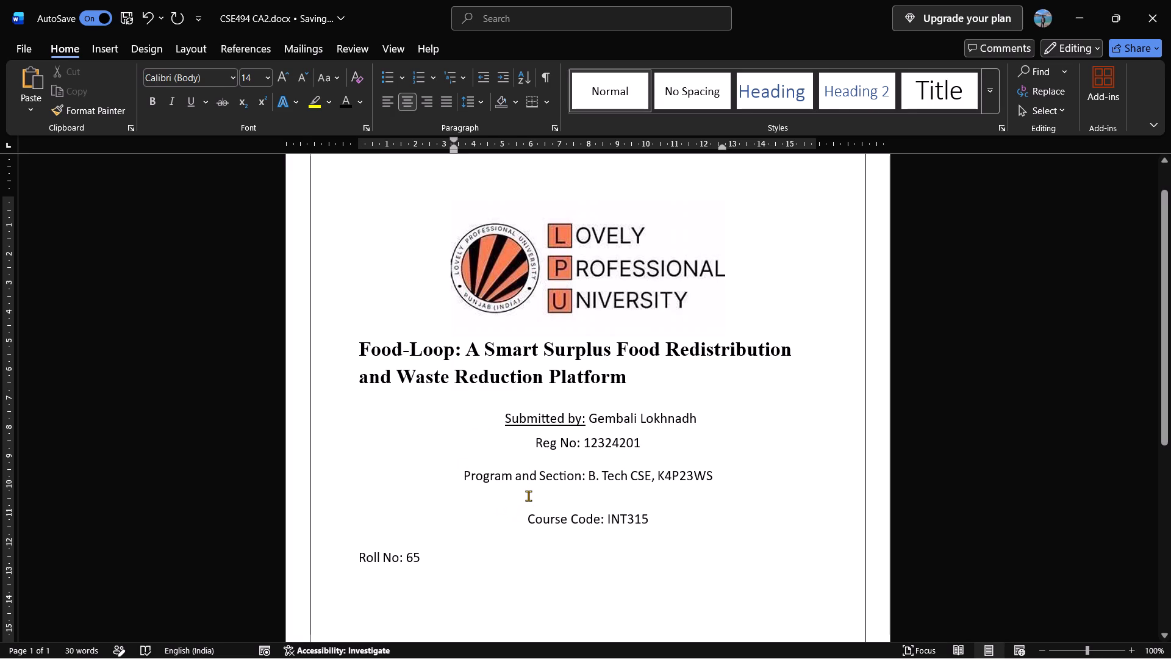
key("Down")
key("BackSpace")
key("BackSpace")
key("BackSpace")
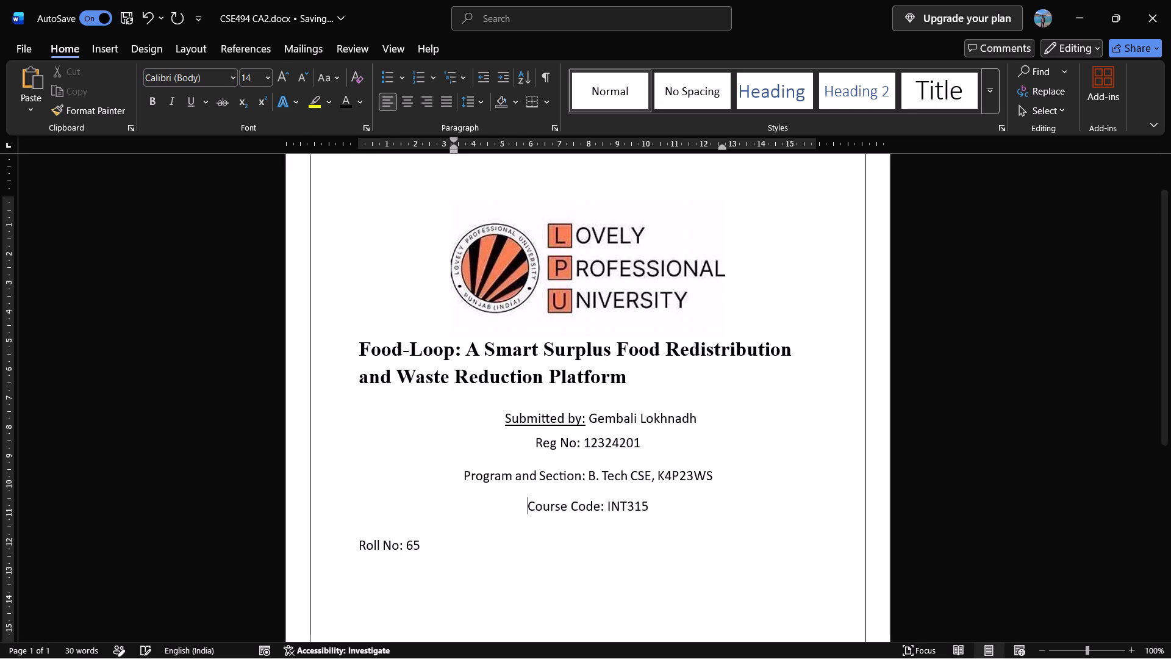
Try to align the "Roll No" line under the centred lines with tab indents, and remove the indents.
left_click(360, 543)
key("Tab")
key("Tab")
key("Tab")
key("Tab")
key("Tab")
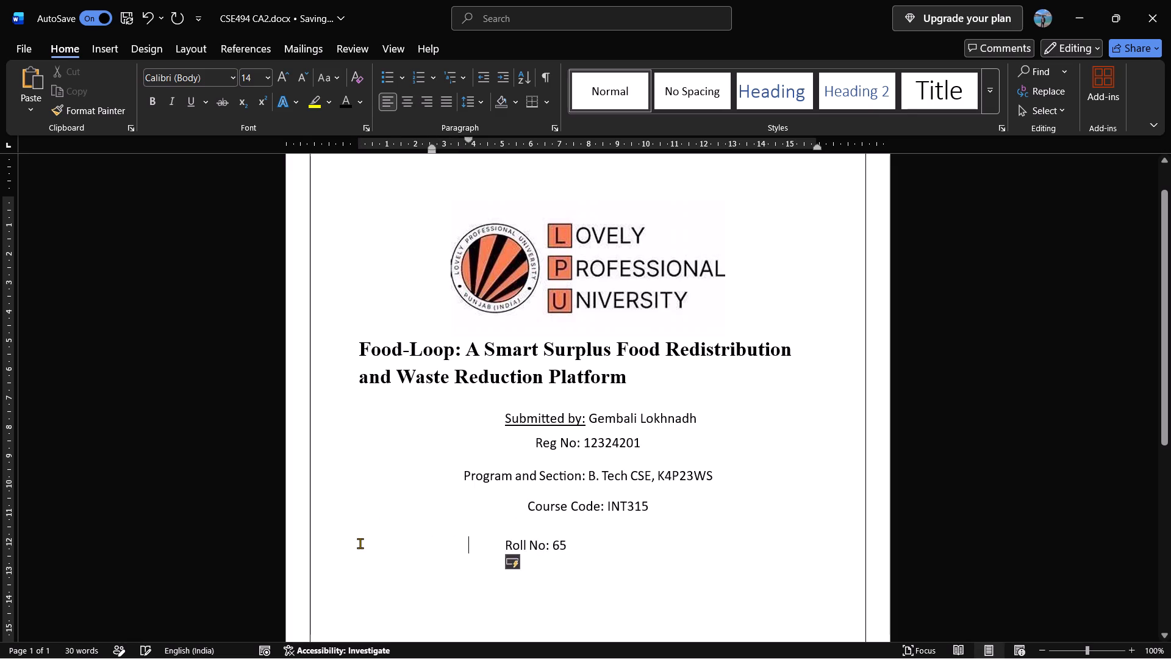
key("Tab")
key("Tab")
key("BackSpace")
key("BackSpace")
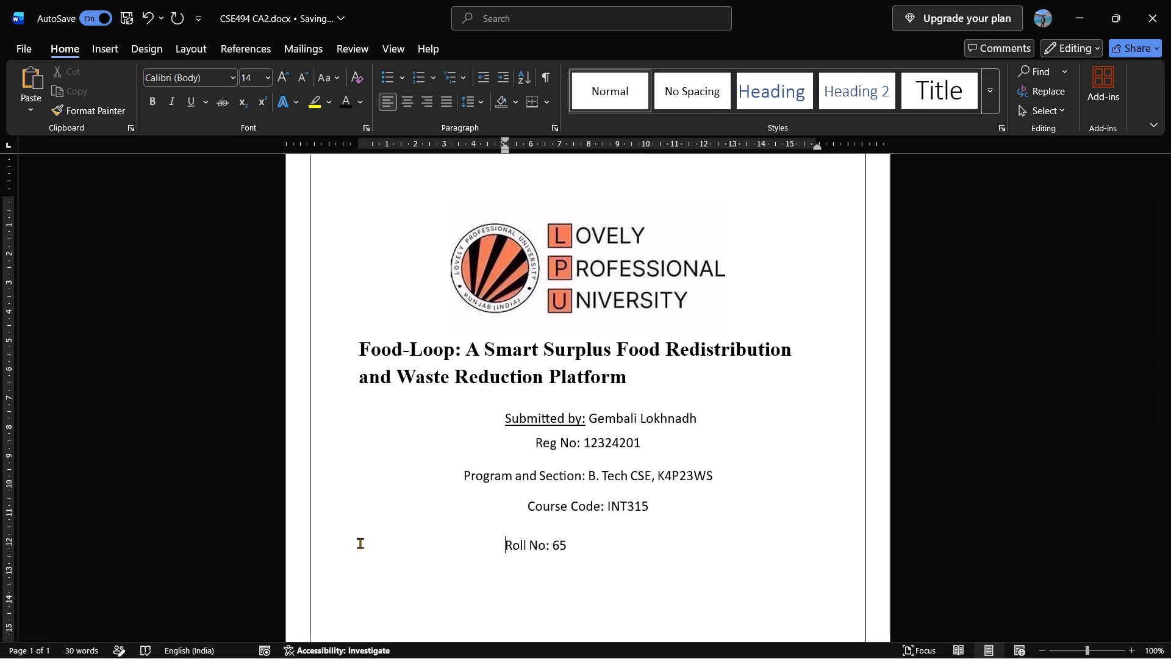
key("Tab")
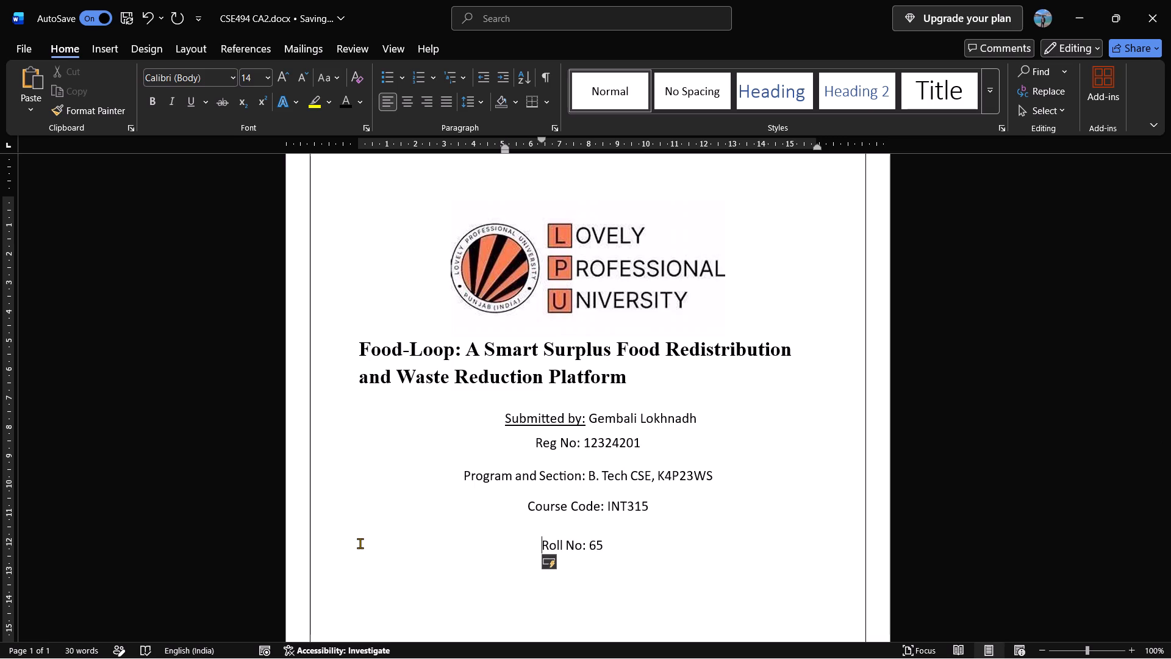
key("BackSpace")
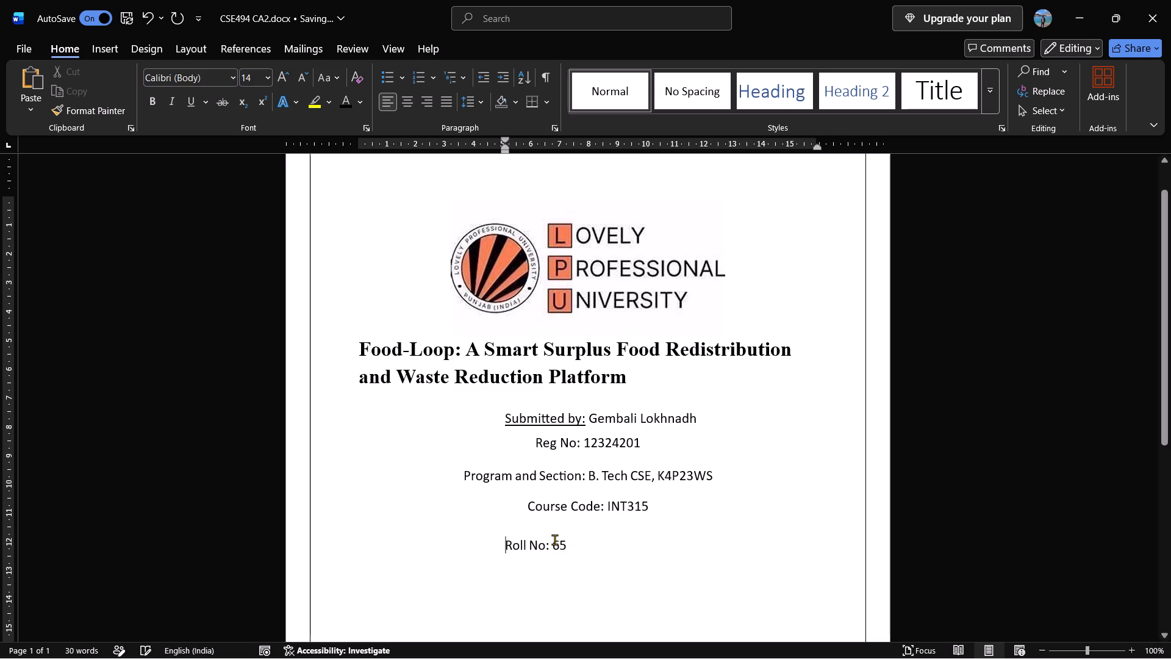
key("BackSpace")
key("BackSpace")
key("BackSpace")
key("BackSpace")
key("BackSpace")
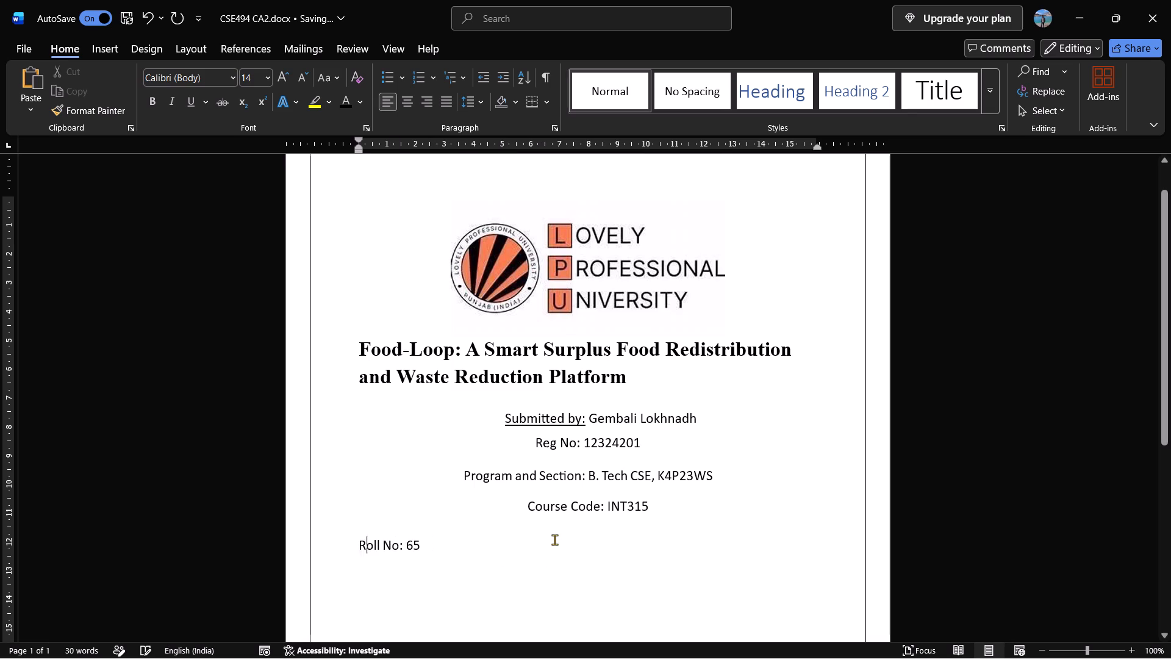
Centre the "Roll No" line by joining it to the "Course Code" paragraph and splitting it off again.
key("BackSpace")
key("Return")
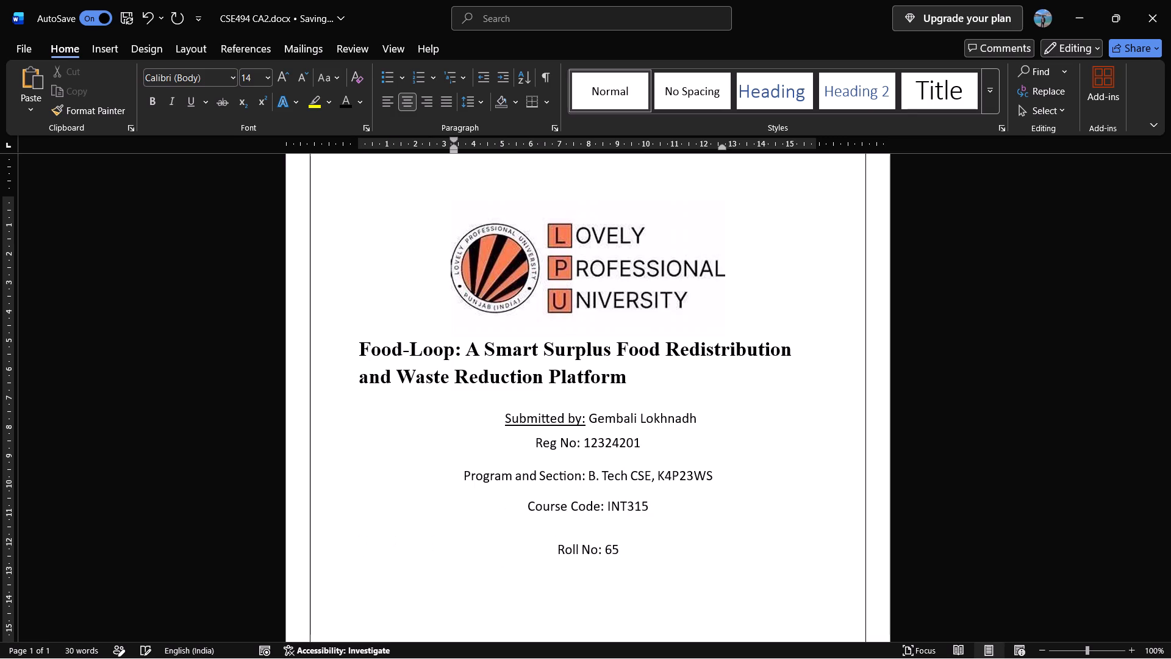
left_click_drag(560, 548, 579, 548)
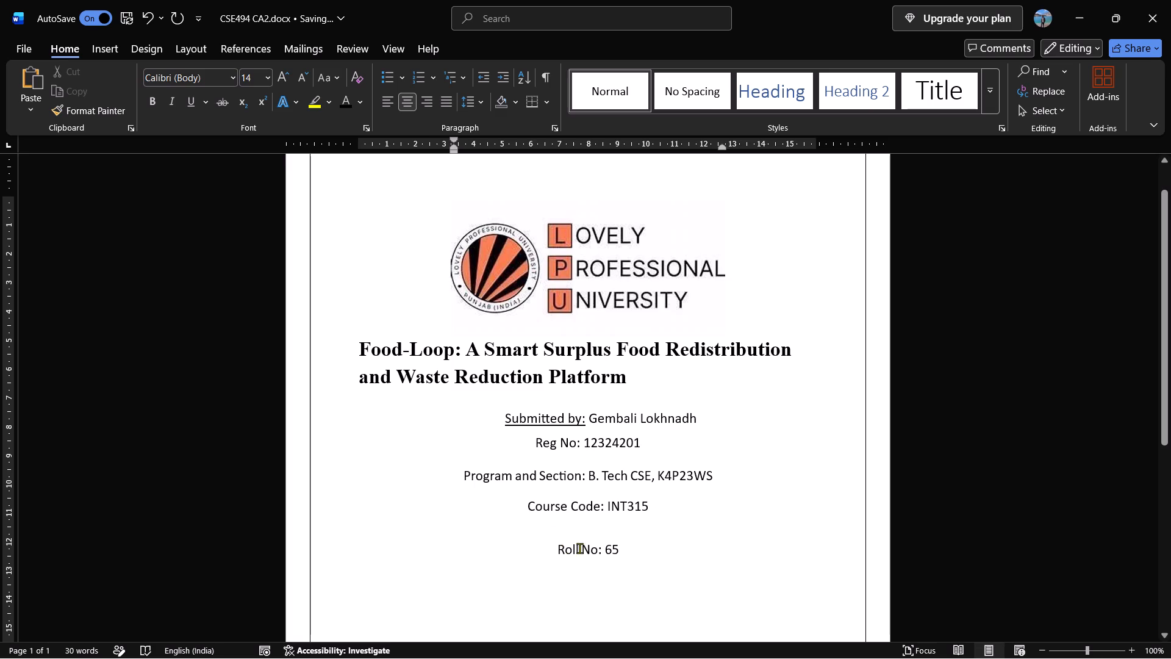
Remove the paragraph spacing before and after the "Course Code" line on the cover page.
left_click_drag(579, 548, 608, 544)
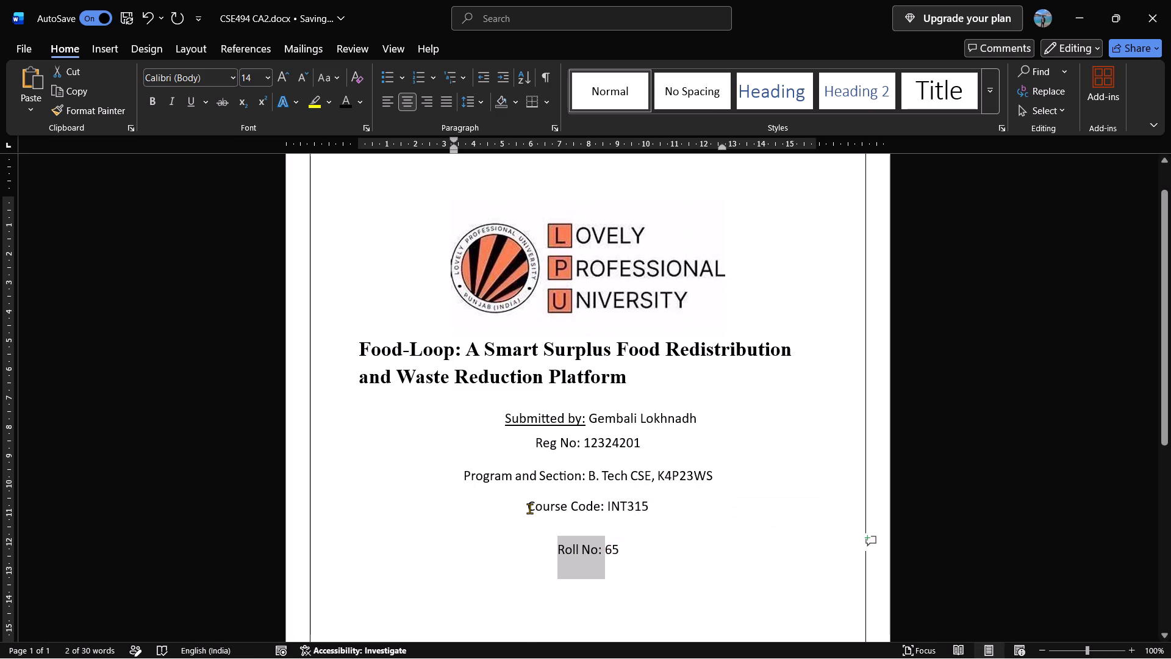
left_click_drag(529, 508, 628, 510)
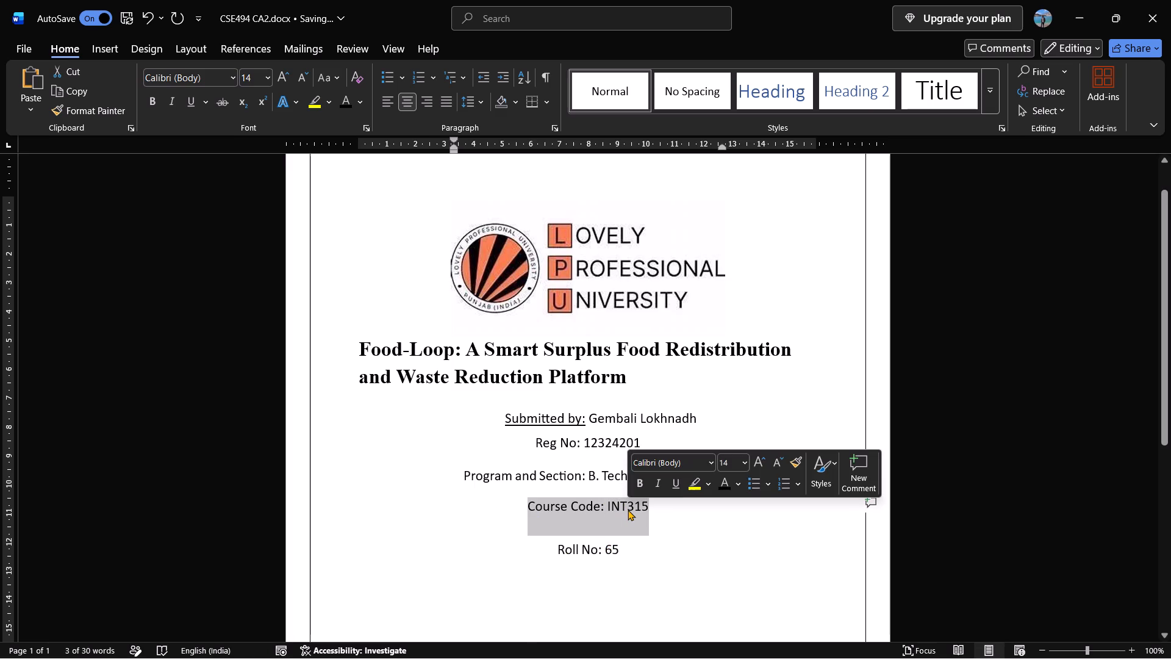
left_click(480, 101)
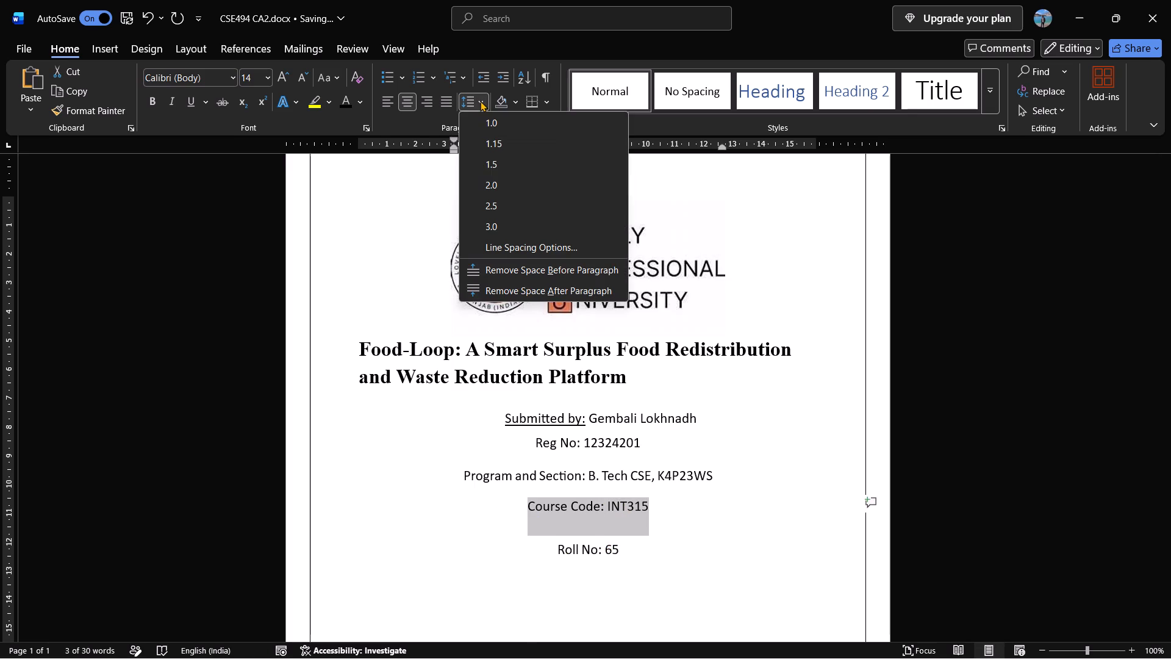
left_click(510, 267)
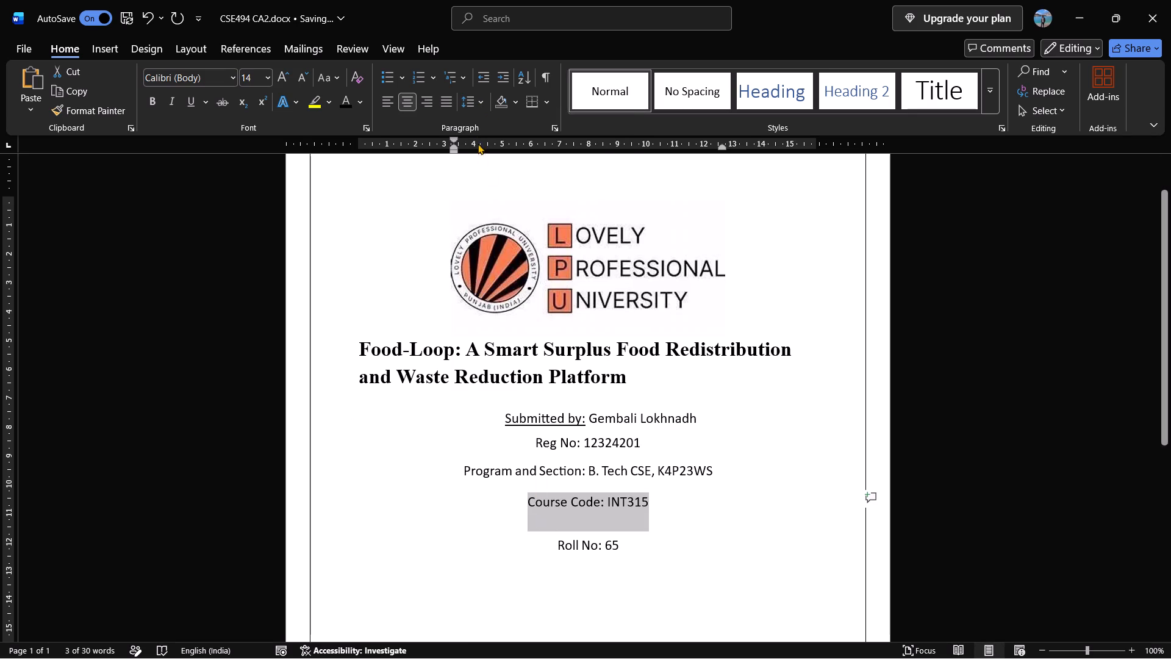
left_click(477, 107)
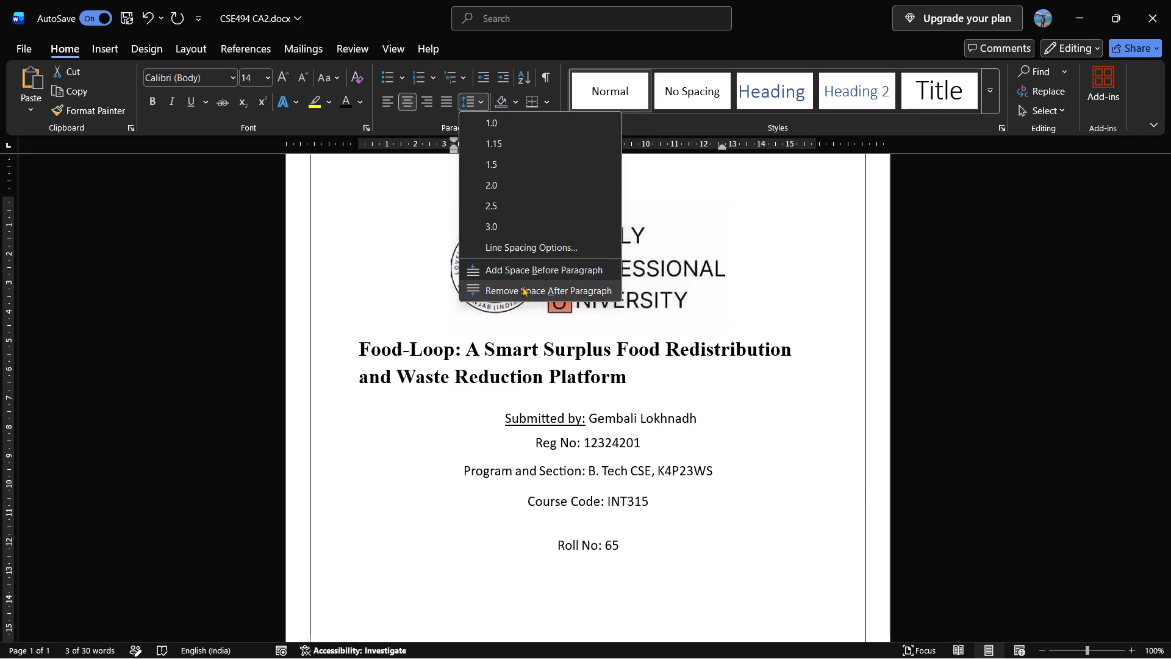
left_click(522, 289)
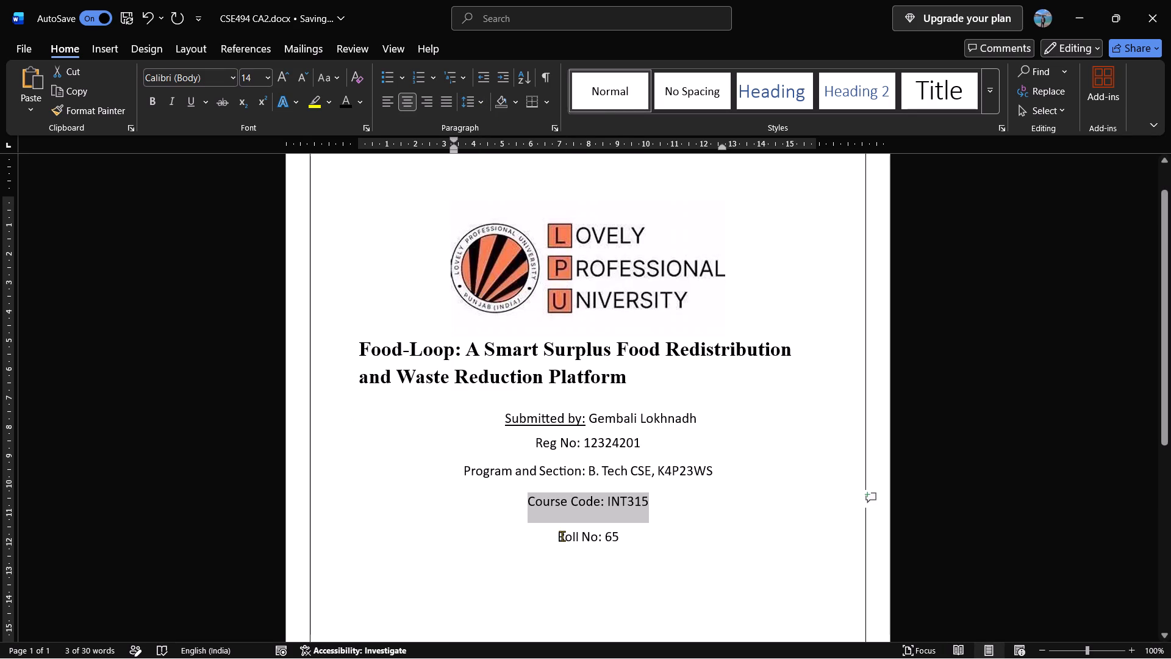
left_click(559, 536)
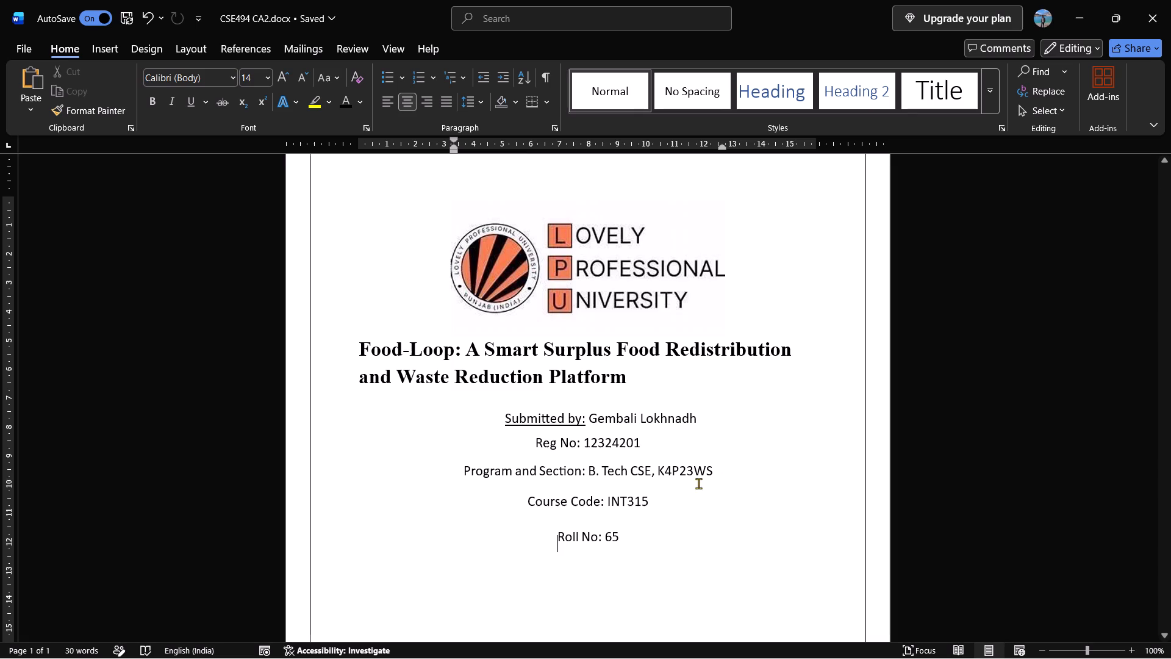
Change the course code on the cover page to CSE494.
left_click(657, 504)
key("BackSpace")
key("BackSpace")
key("BackSpace")
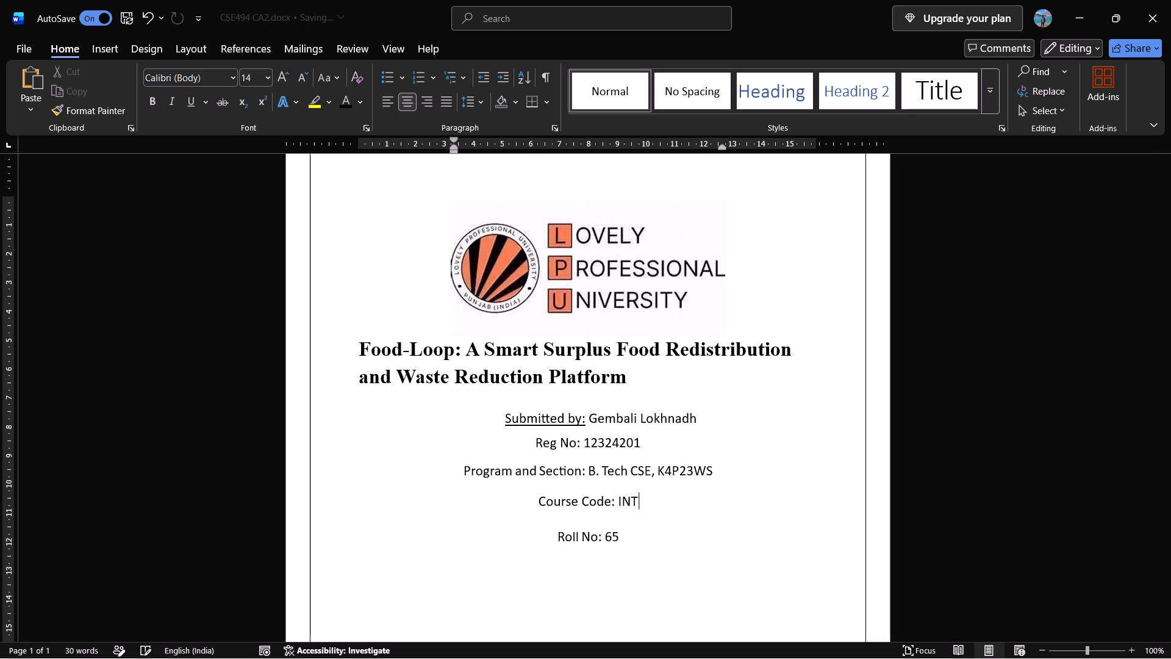
key("BackSpace")
key("BackSpace")
key("BackSpace")
type("CSE494")
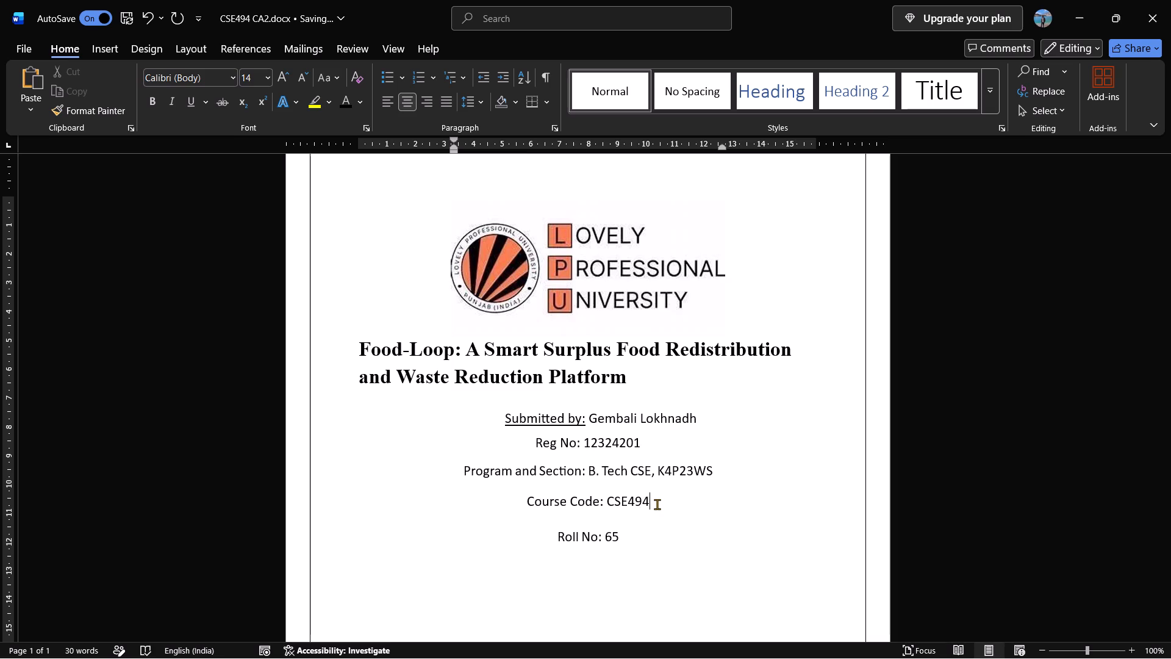
Nudge the university logo slightly to the left above the project title.
scroll(657, 504, "up", 1)
left_click_drag(585, 291, 589, 262)
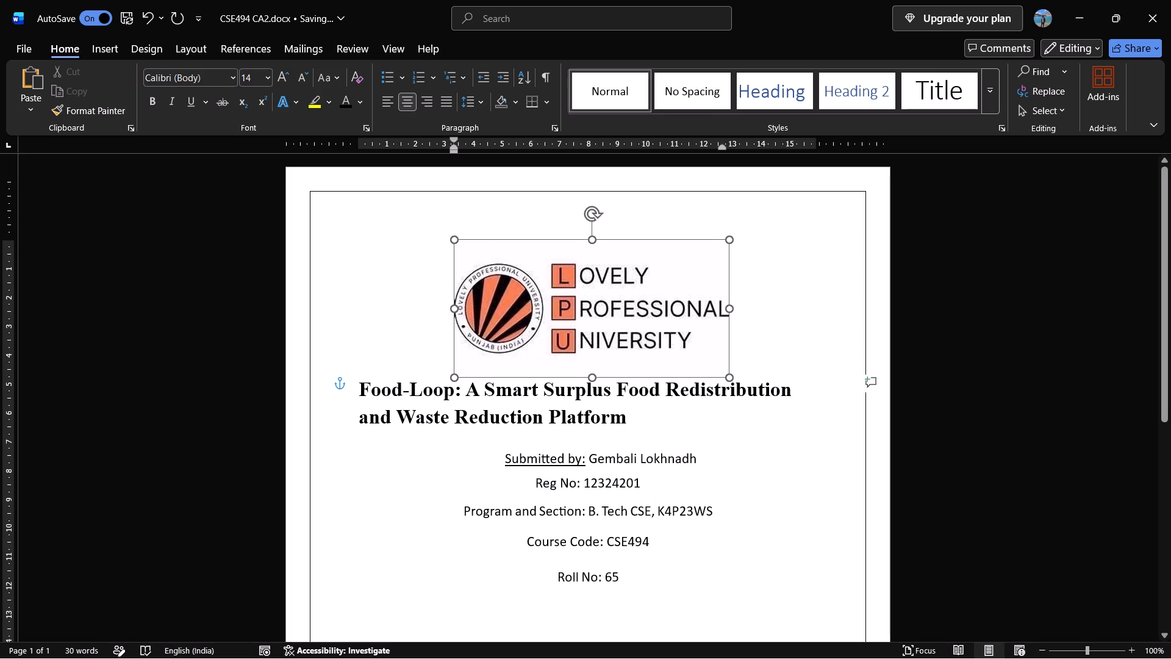
left_click_drag(589, 262, 588, 264)
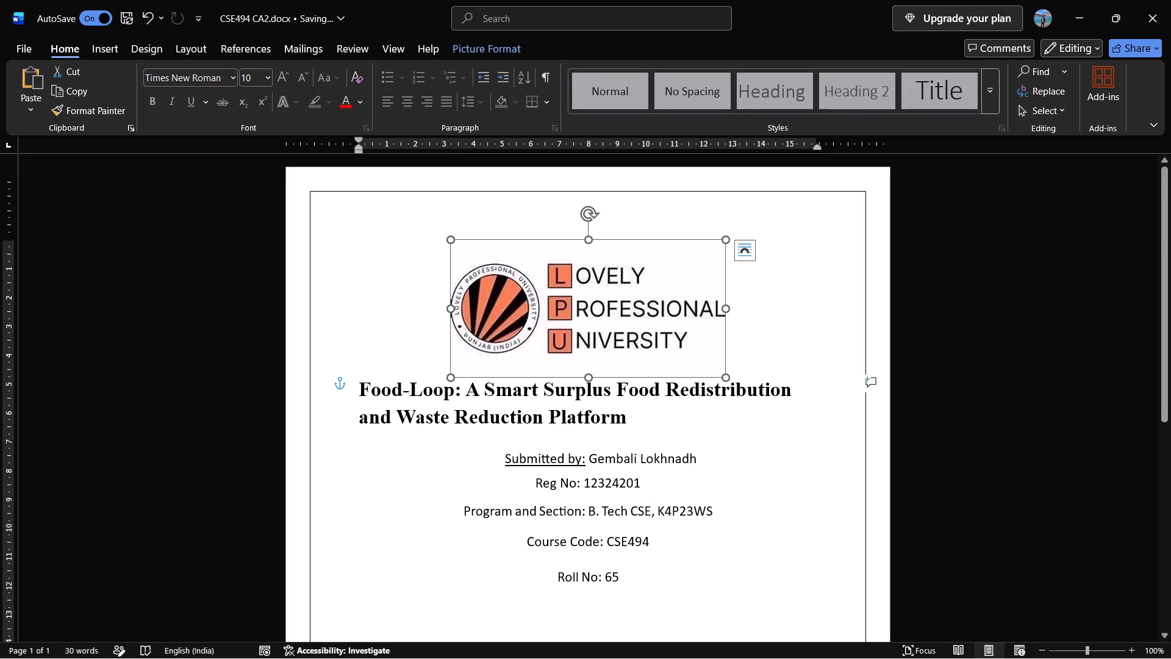
left_click_drag(597, 300, 590, 304)
Insert a blank line before the Food-Loop title and move the university logo up to leave a gap above the title.
left_click(646, 427)
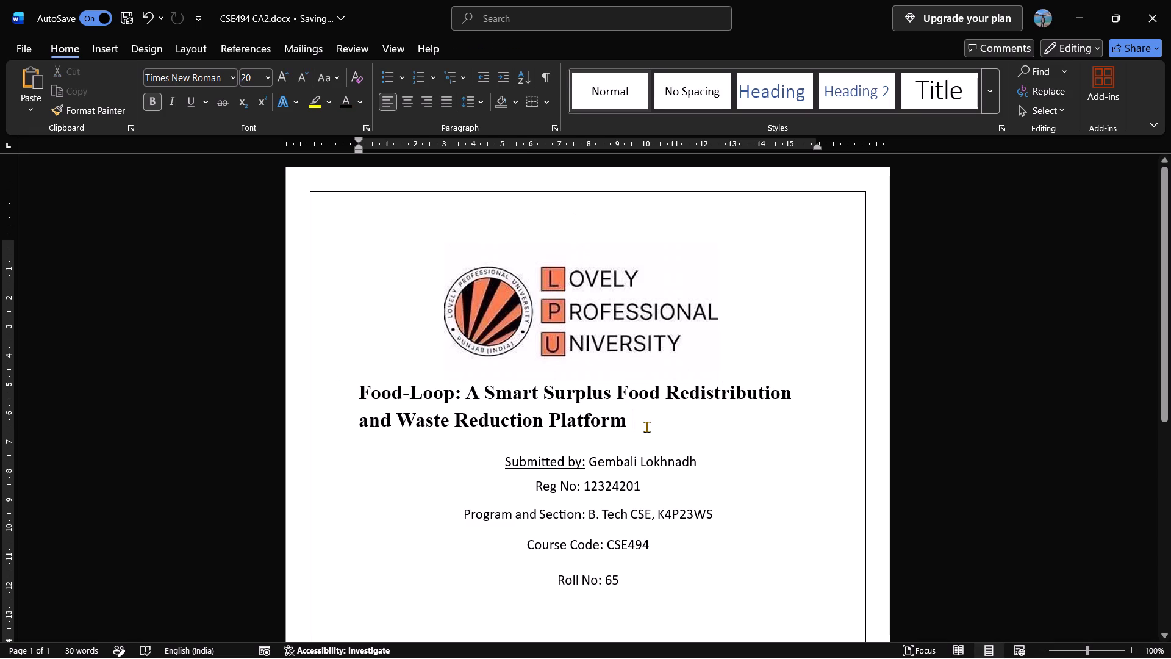
left_click(359, 392)
key("Return")
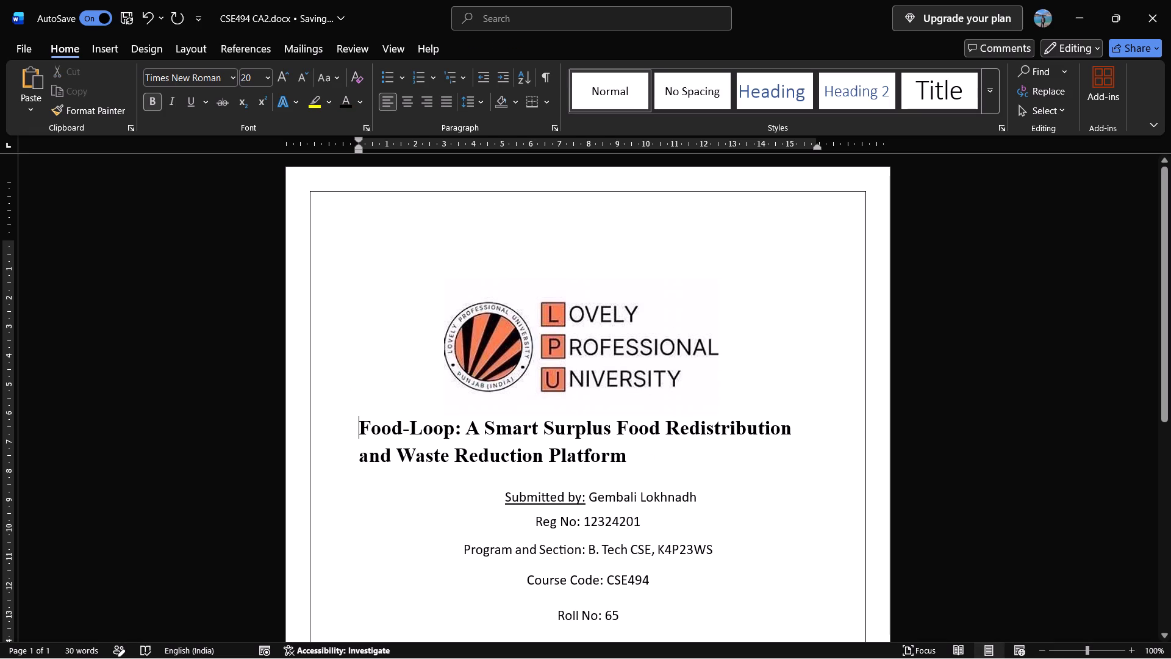
left_click(537, 358)
left_click_drag(537, 358, 539, 311)
left_click(653, 464)
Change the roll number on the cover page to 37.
scroll(653, 464, "down", 1)
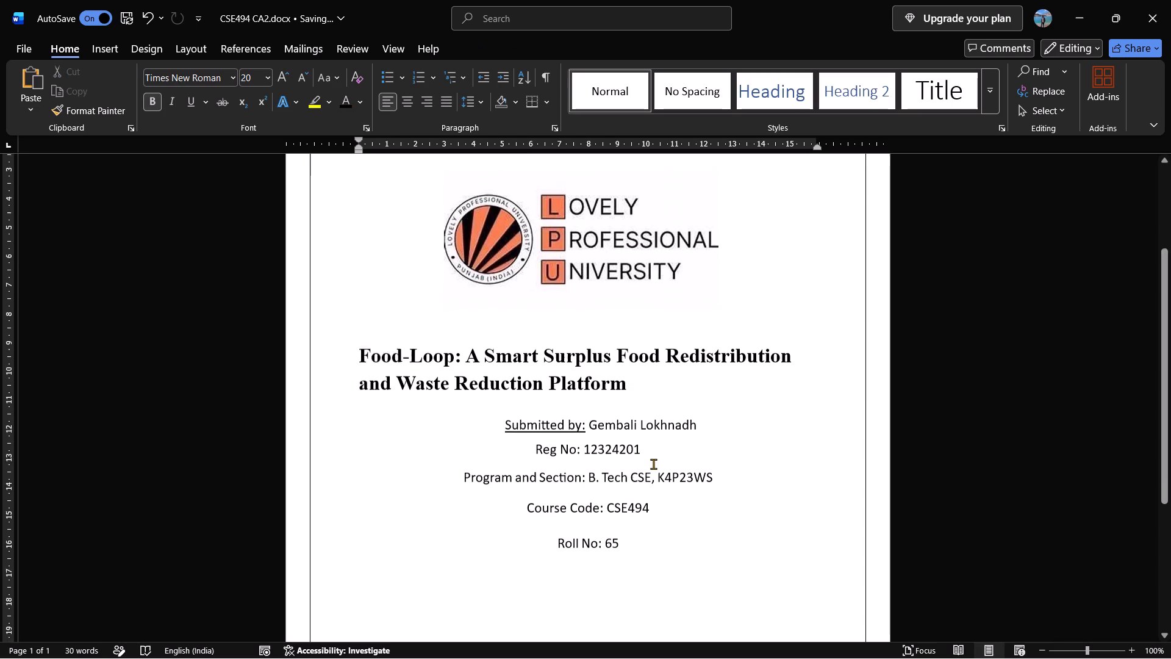
scroll(653, 464, "down", 1)
left_click(653, 408)
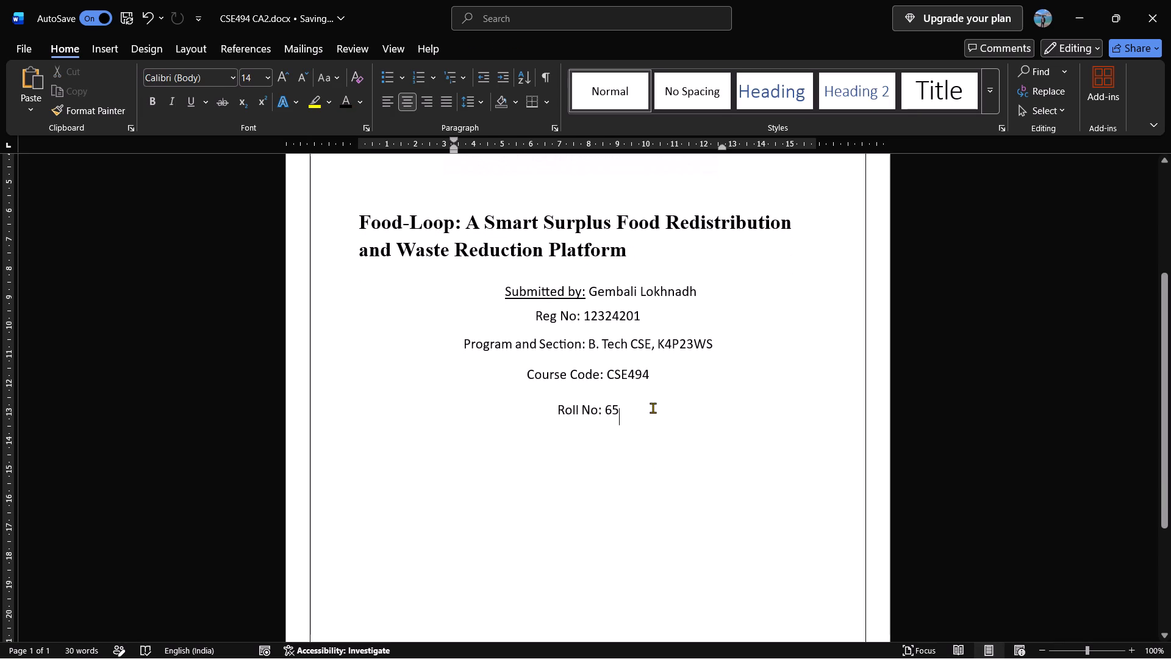
key("BackSpace")
key("BackSpace")
type("37")
Remove the paragraph spacing before and after the "Roll No" line.
left_click_drag(557, 414, 573, 414)
left_click_drag(573, 414, 614, 414)
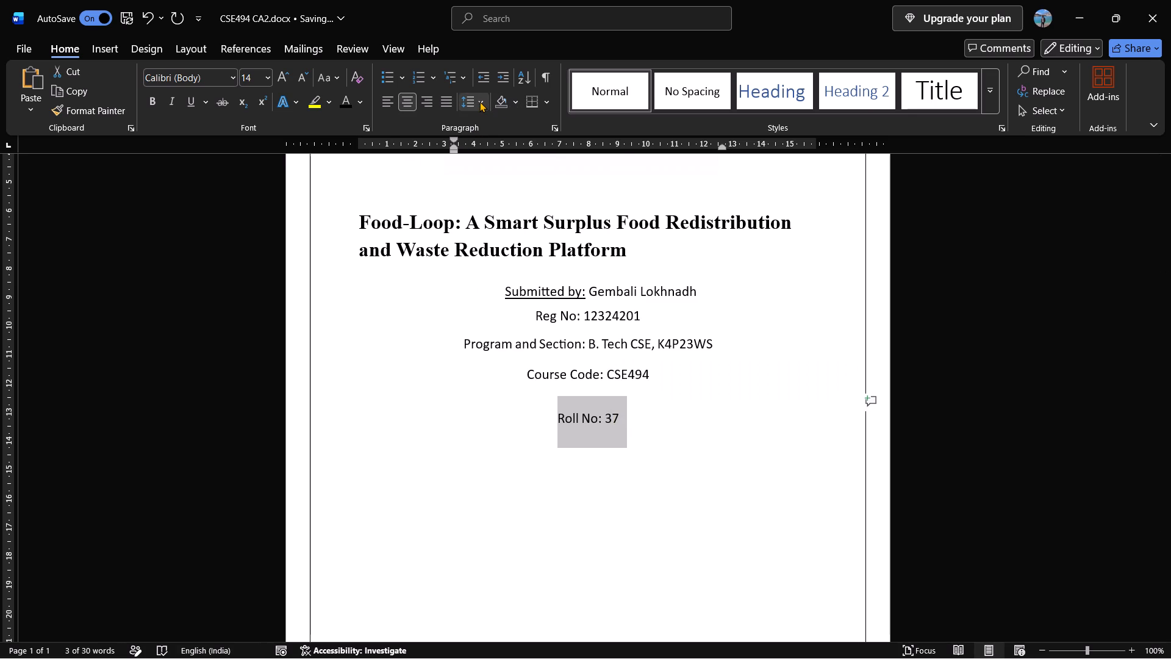
left_click(479, 101)
left_click(519, 267)
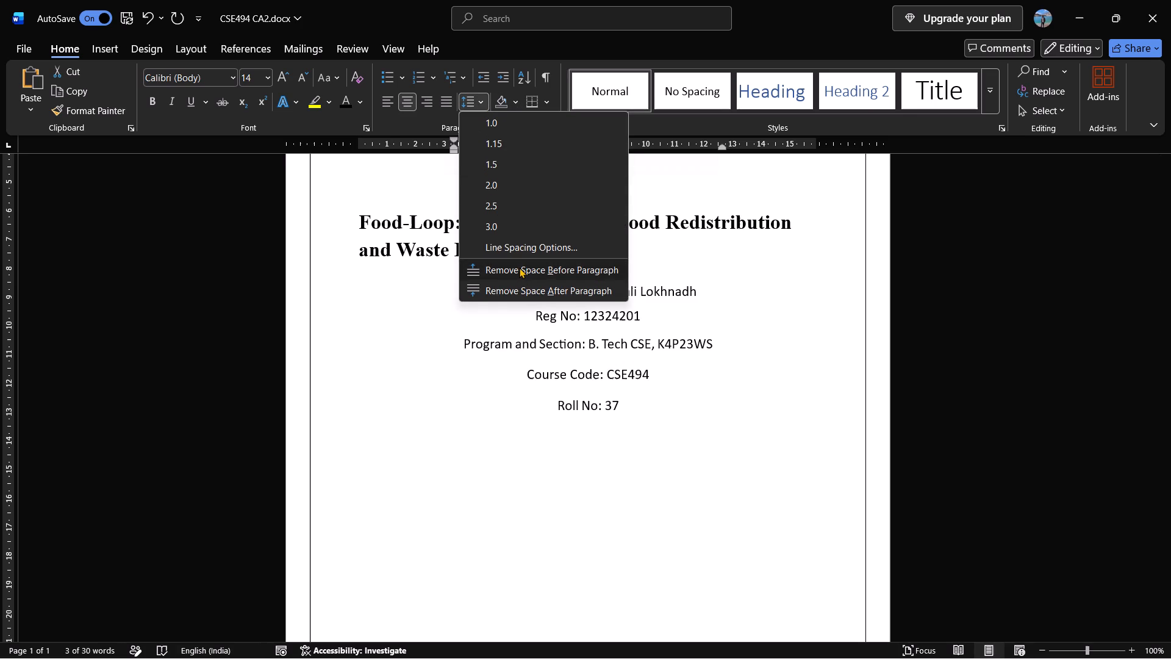
left_click(481, 96)
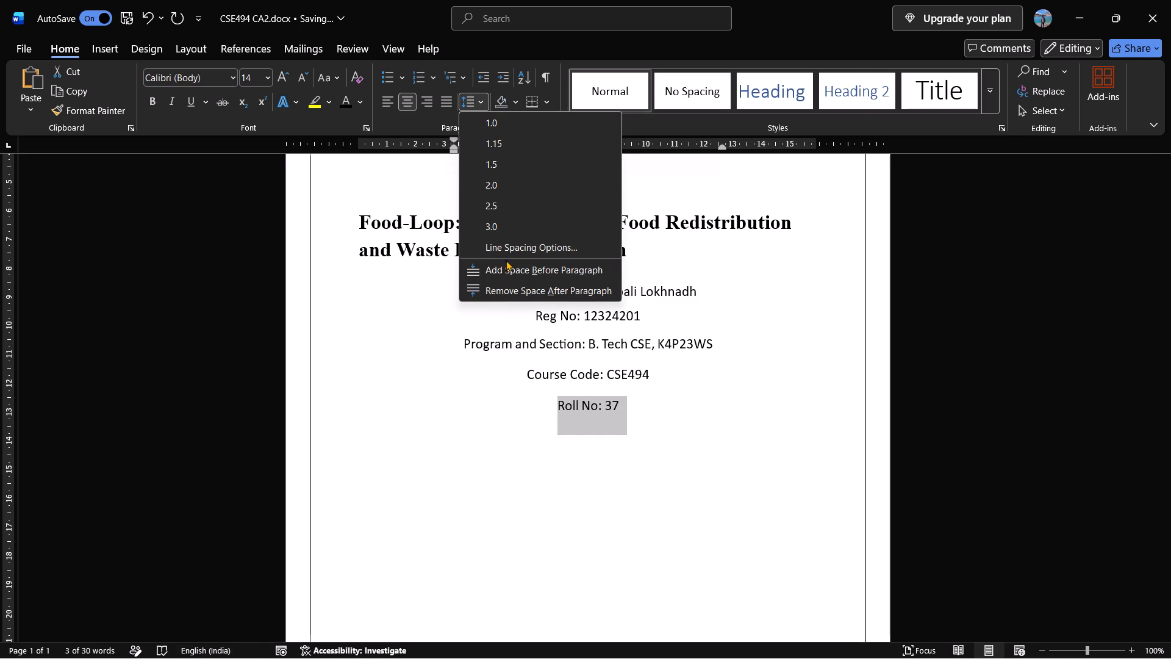
left_click(506, 285)
left_click(656, 406)
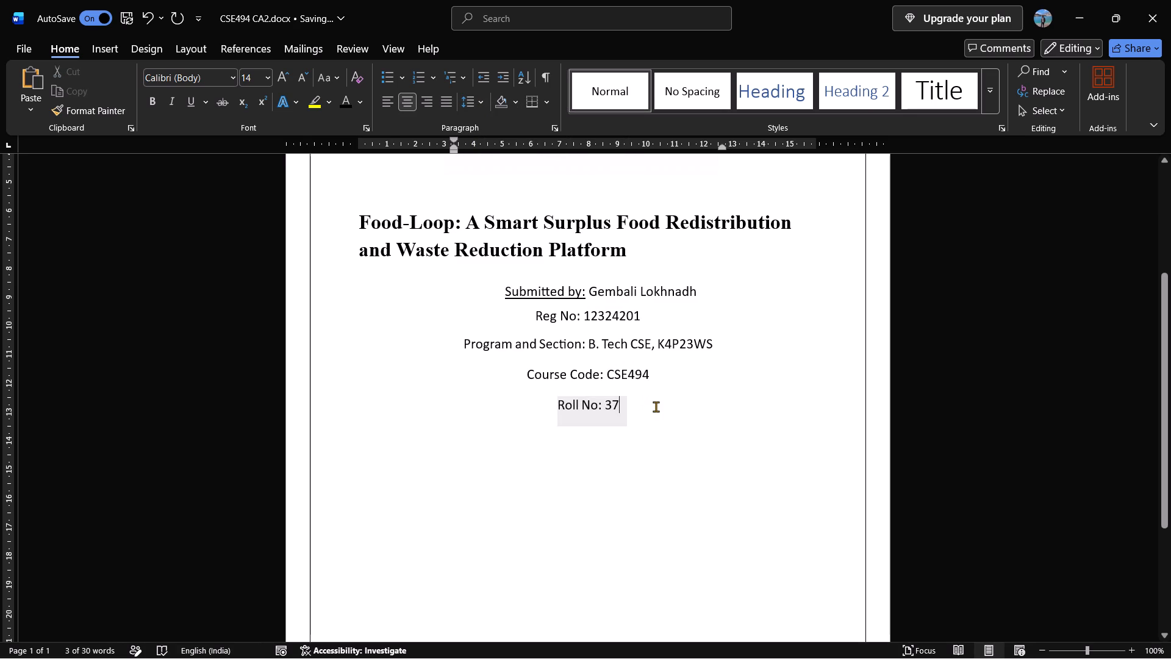
Copy the block from "Under the Guidance of" to "Phagwara" in the Int 315 report and paste it two lines below "Roll No".
key("Return")
key("Return")
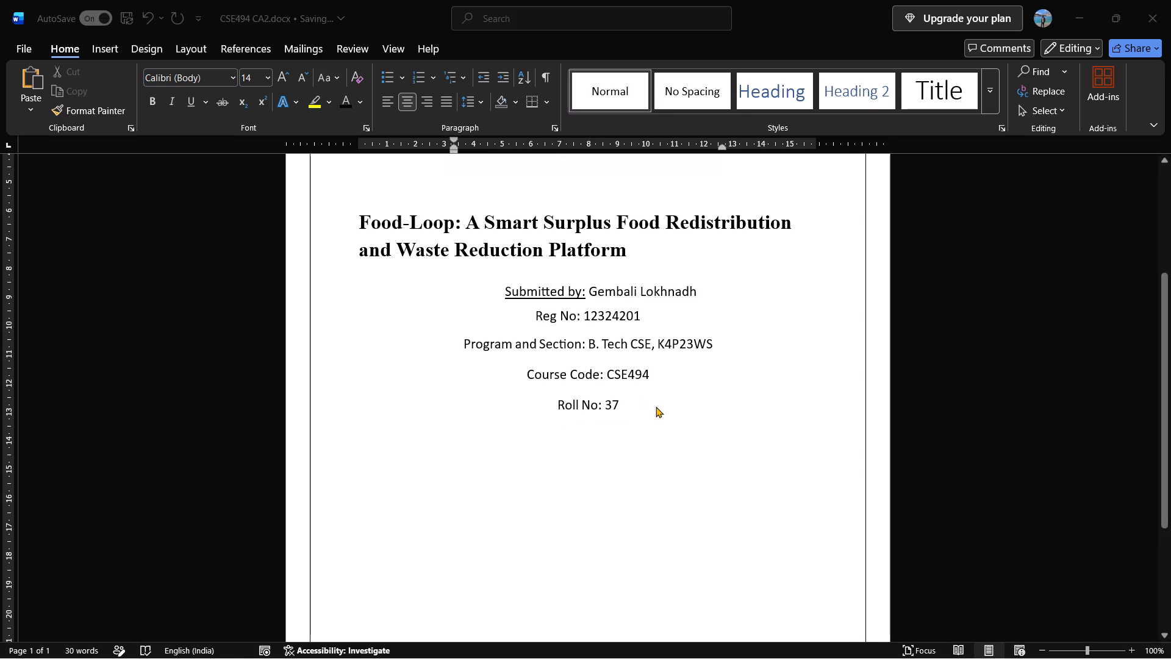
scroll(656, 406, "down", 1)
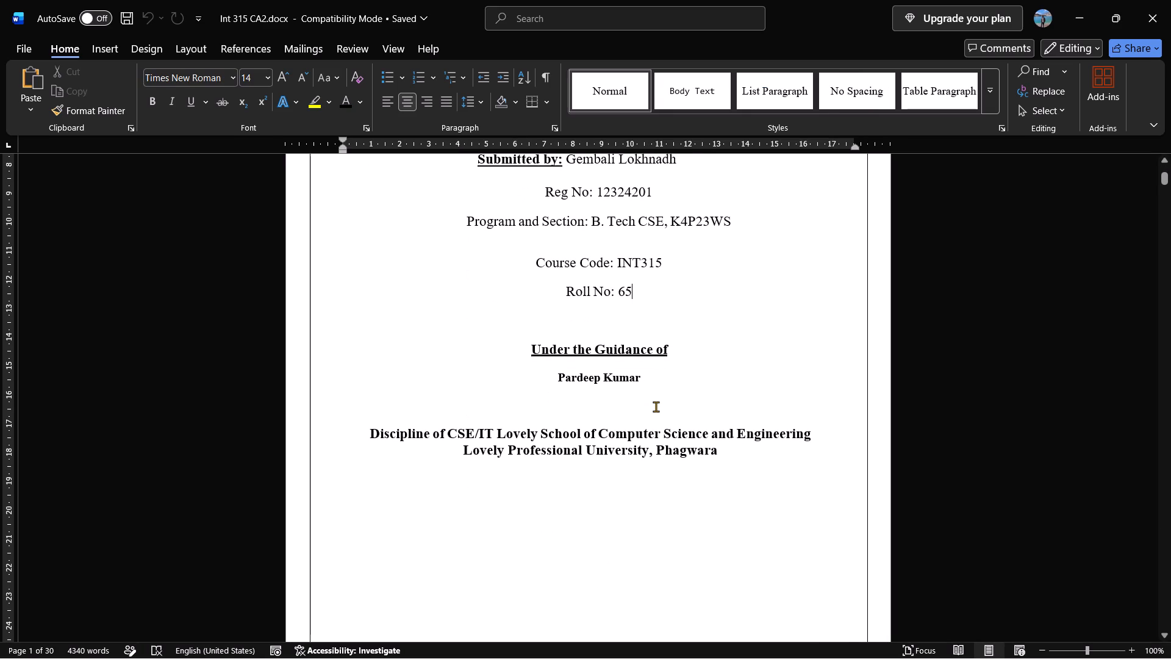
left_click(538, 349)
left_click_drag(532, 348, 718, 450)
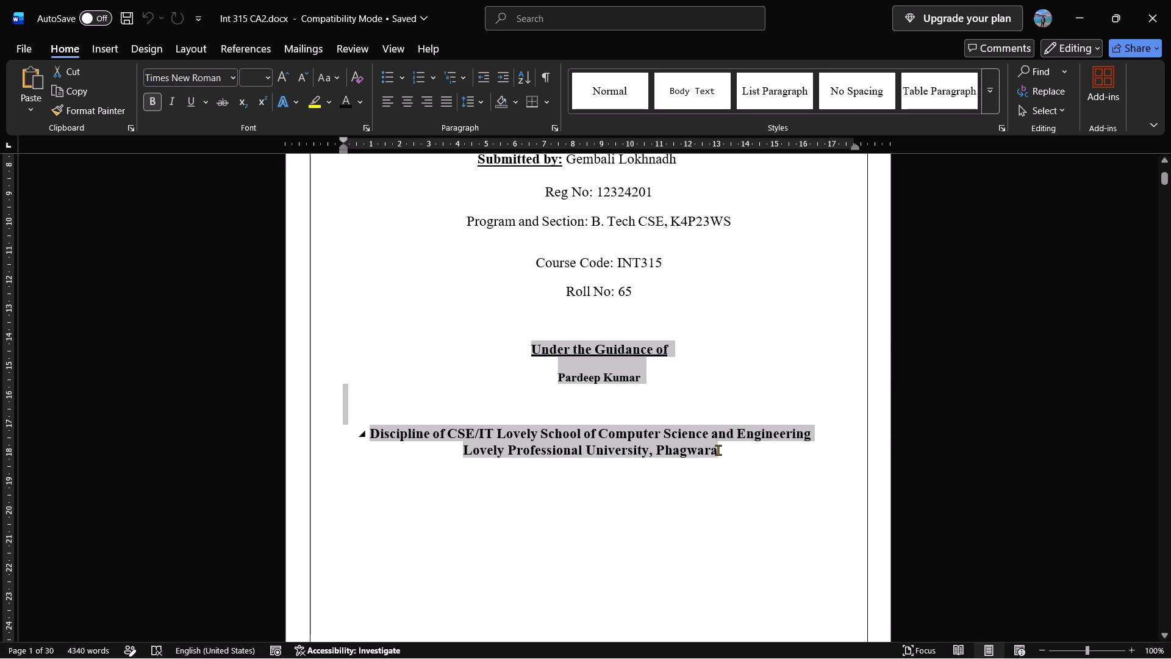
key("ctrl+c")
left_click(718, 450)
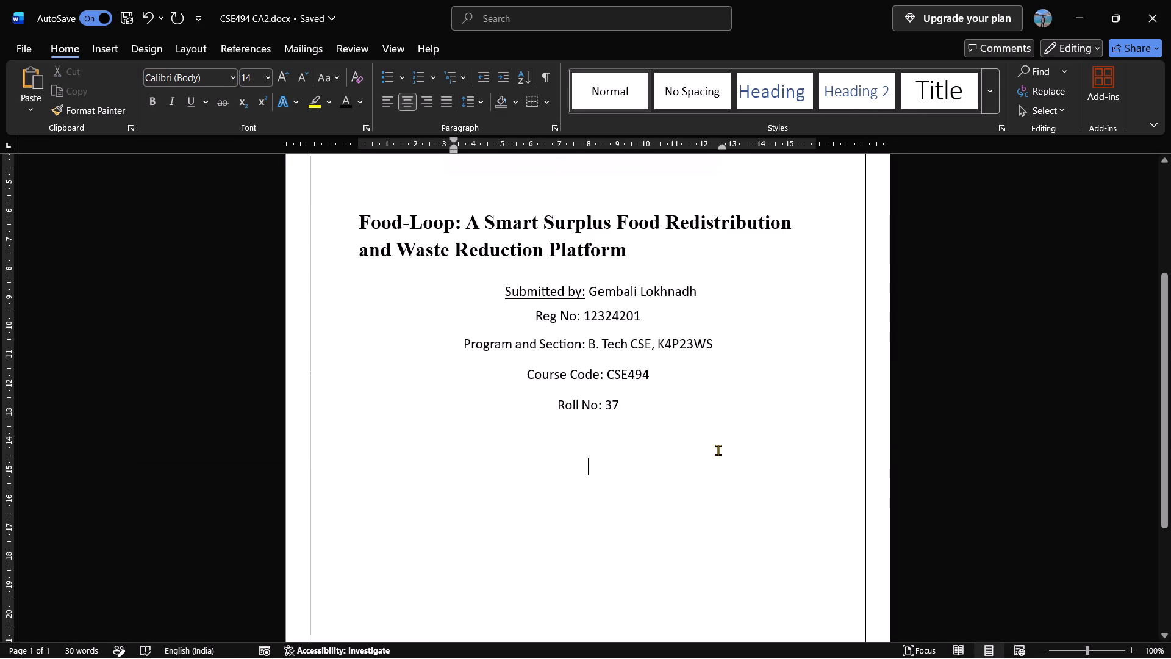
key("ctrl+v")
Format the "Under the Guidance of" heading and the guide's name in black Times New Roman.
left_click_drag(634, 471, 632, 471)
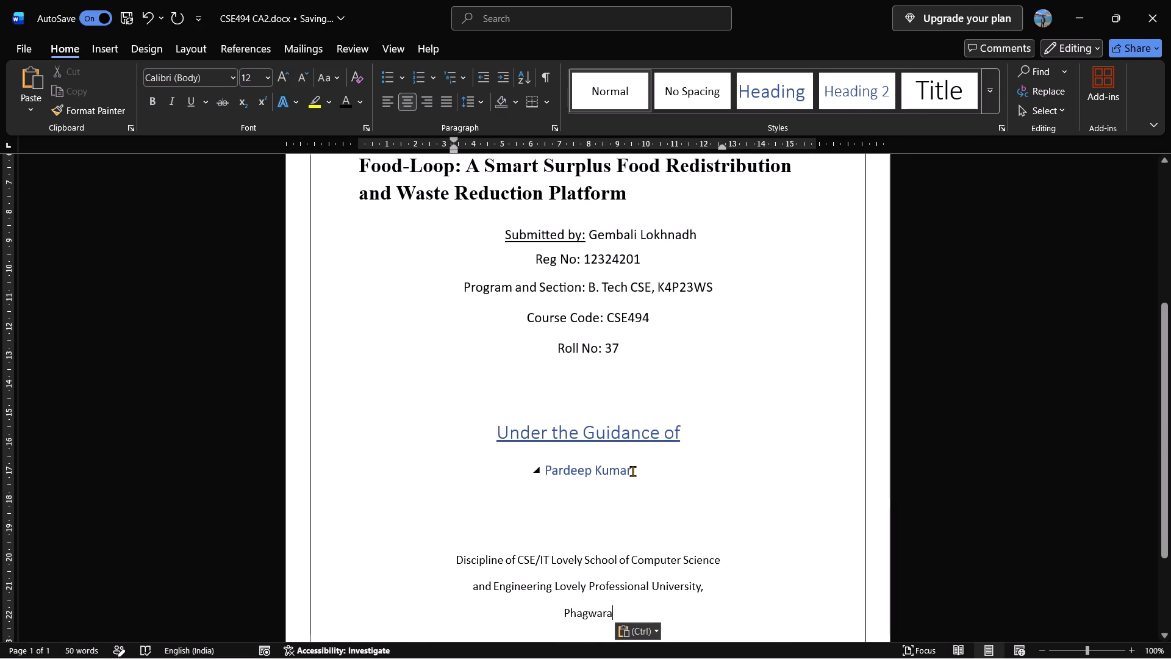
left_click_drag(632, 471, 485, 428)
left_click(584, 402)
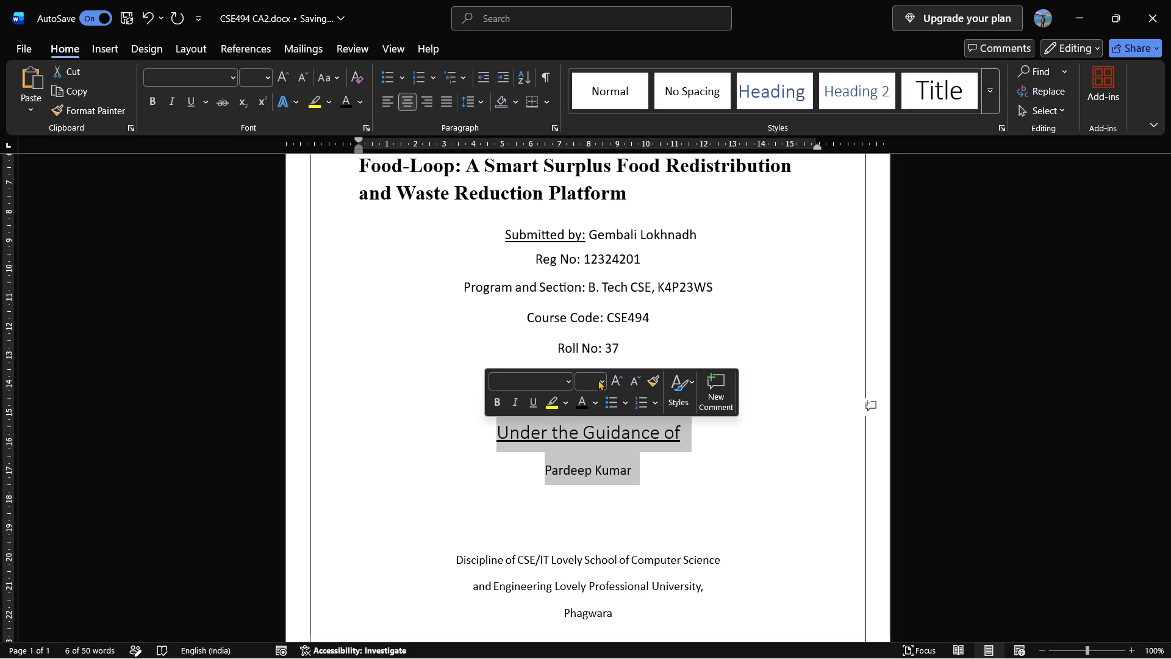
left_click(622, 380)
left_click_drag(622, 380, 634, 376)
left_click(634, 376)
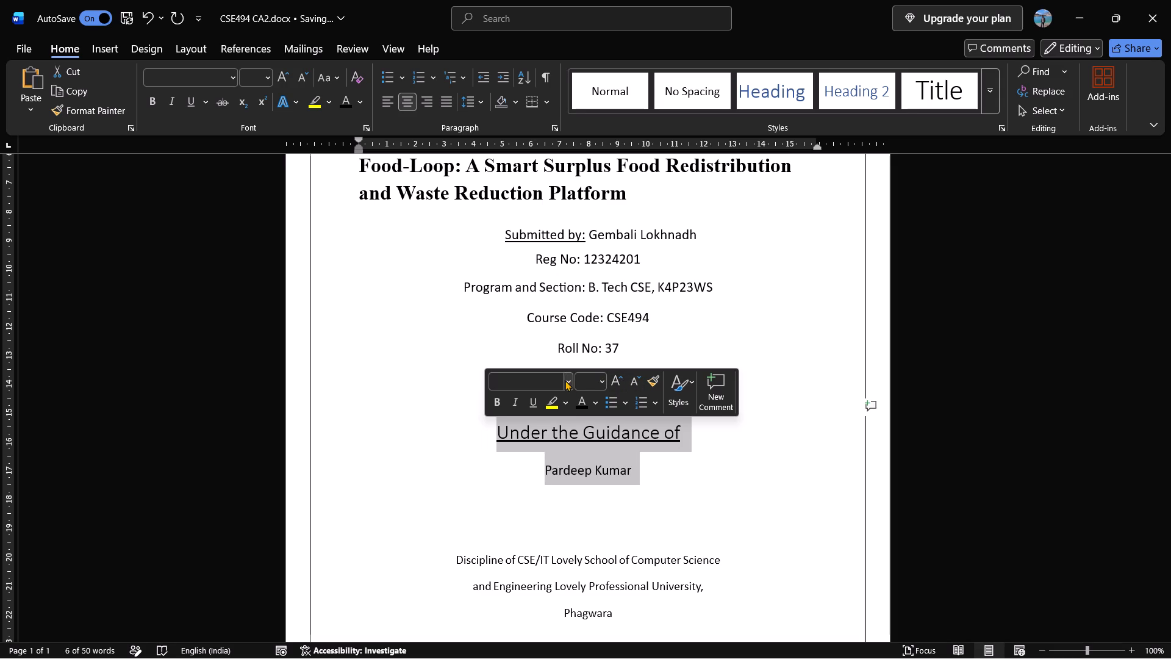
left_click(568, 381)
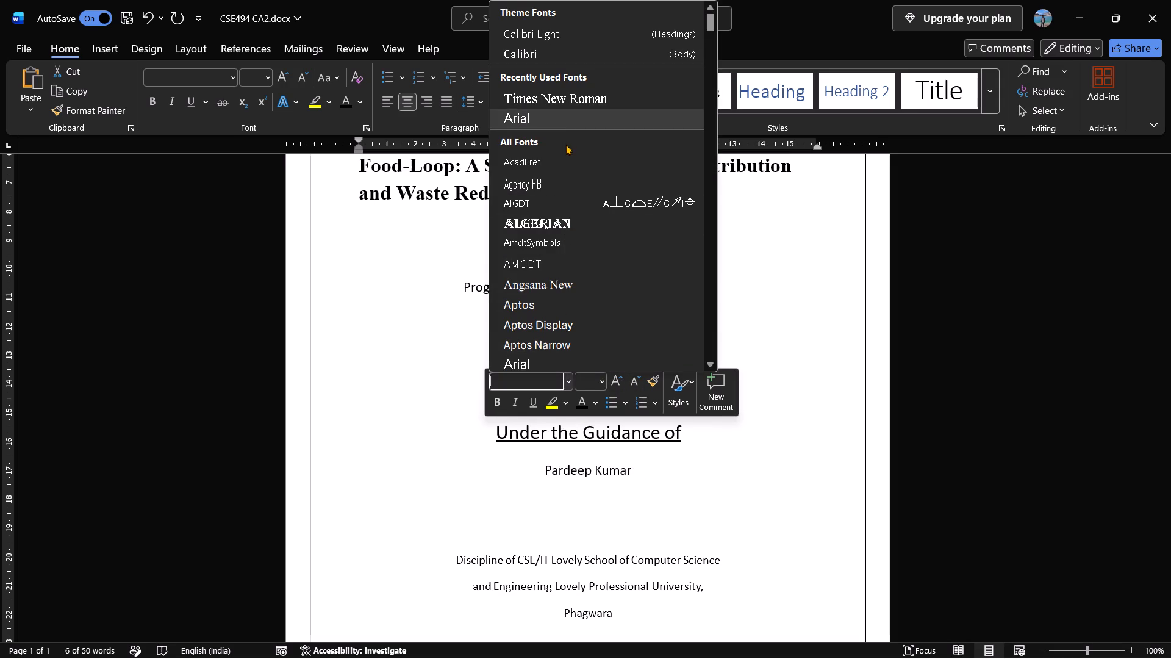
left_click(553, 98)
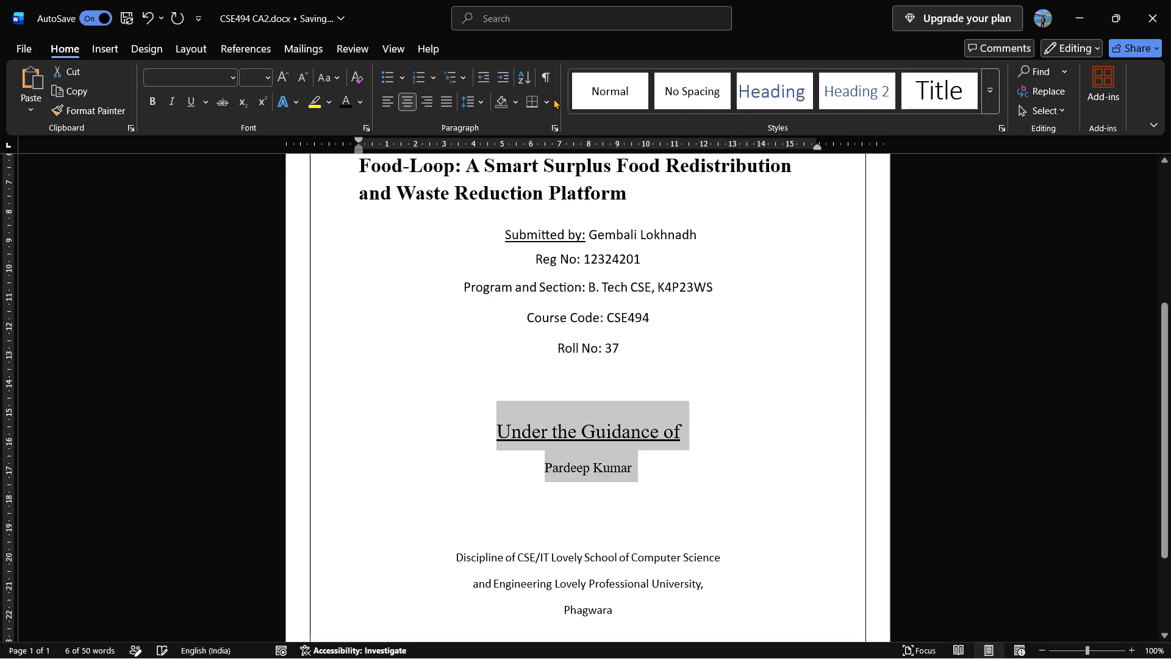
left_click(627, 456)
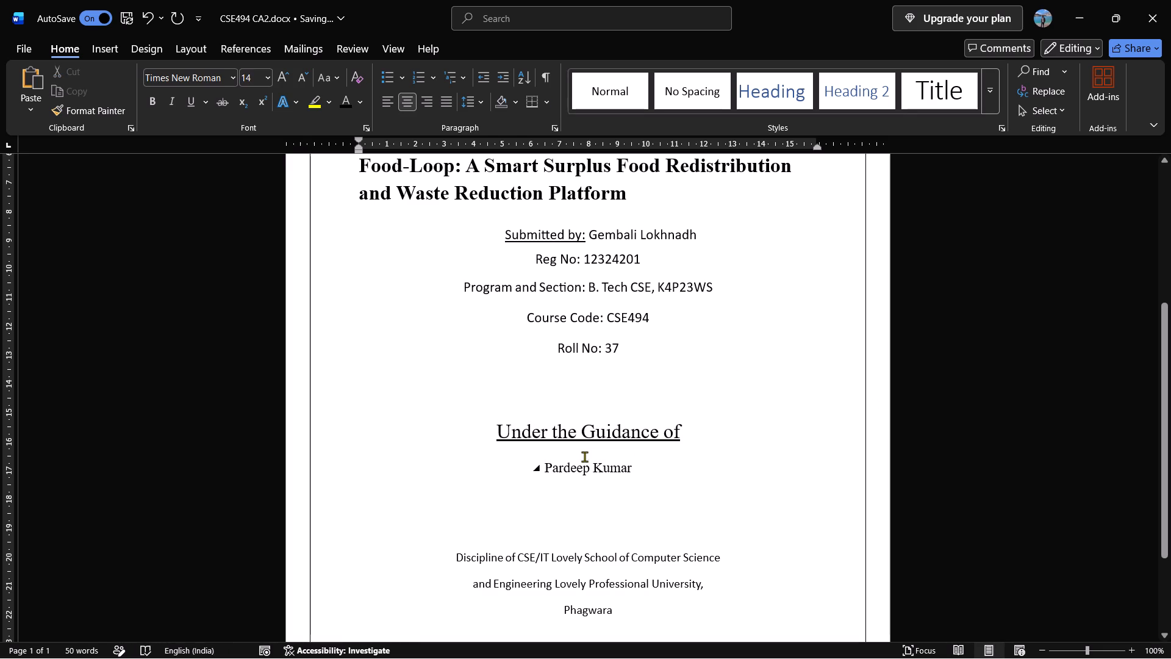
Remove the extra blank line between "Roll No" and the "Under the Guidance of" heading.
left_click(568, 387)
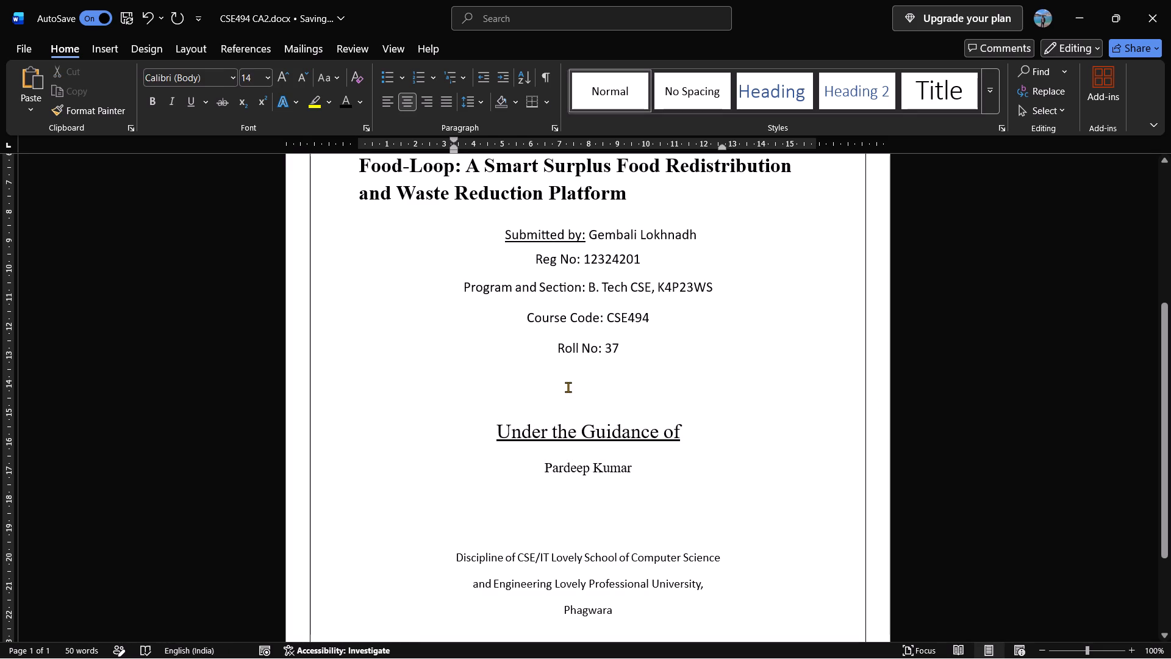
key("BackSpace")
key("BackSpace")
key("BackSpace")
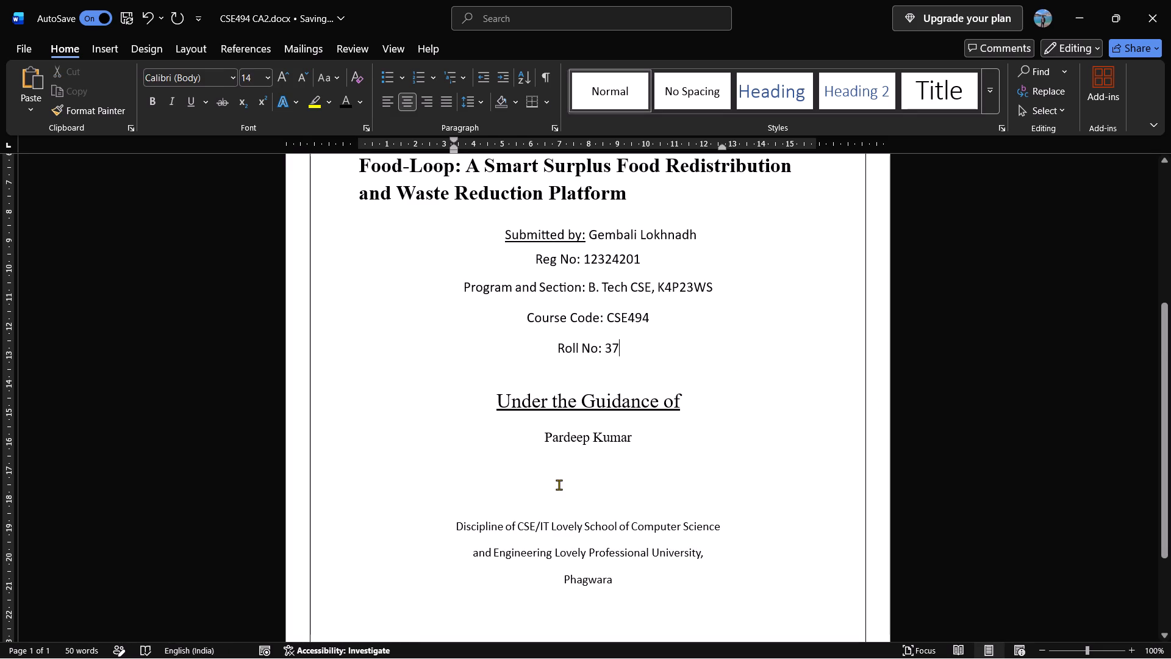
Increase the font size of the "Discipline of CSE/IT" paragraph at the bottom of the cover page to 14.
scroll(559, 484, "down", 1)
left_click(456, 430)
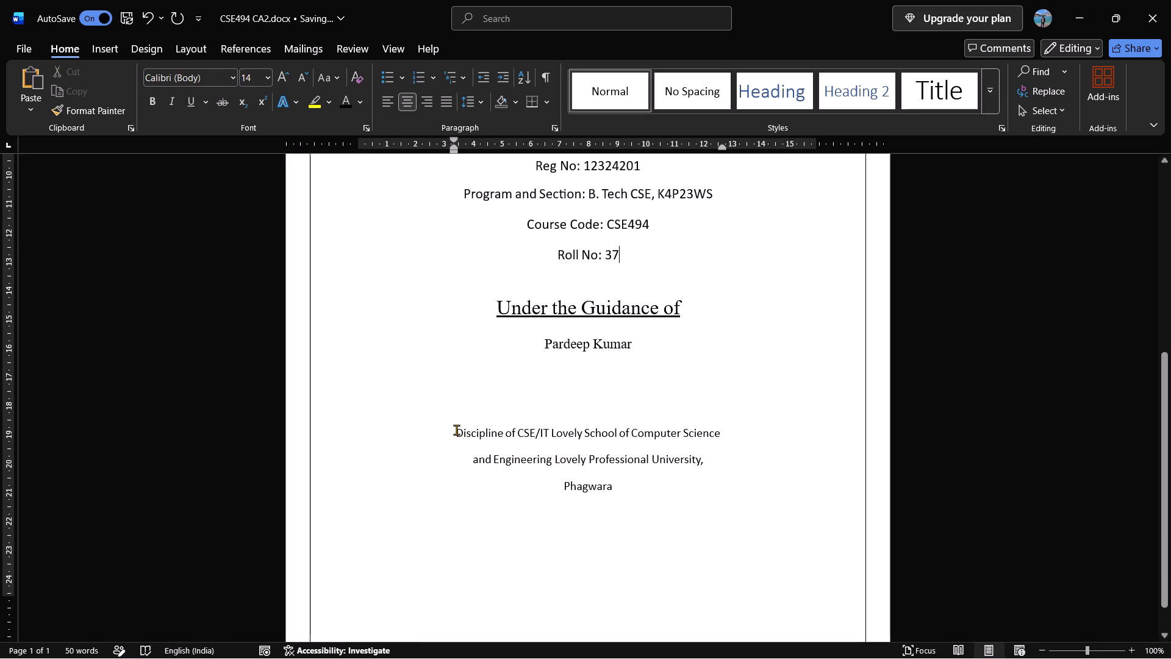
left_click_drag(456, 428, 594, 481)
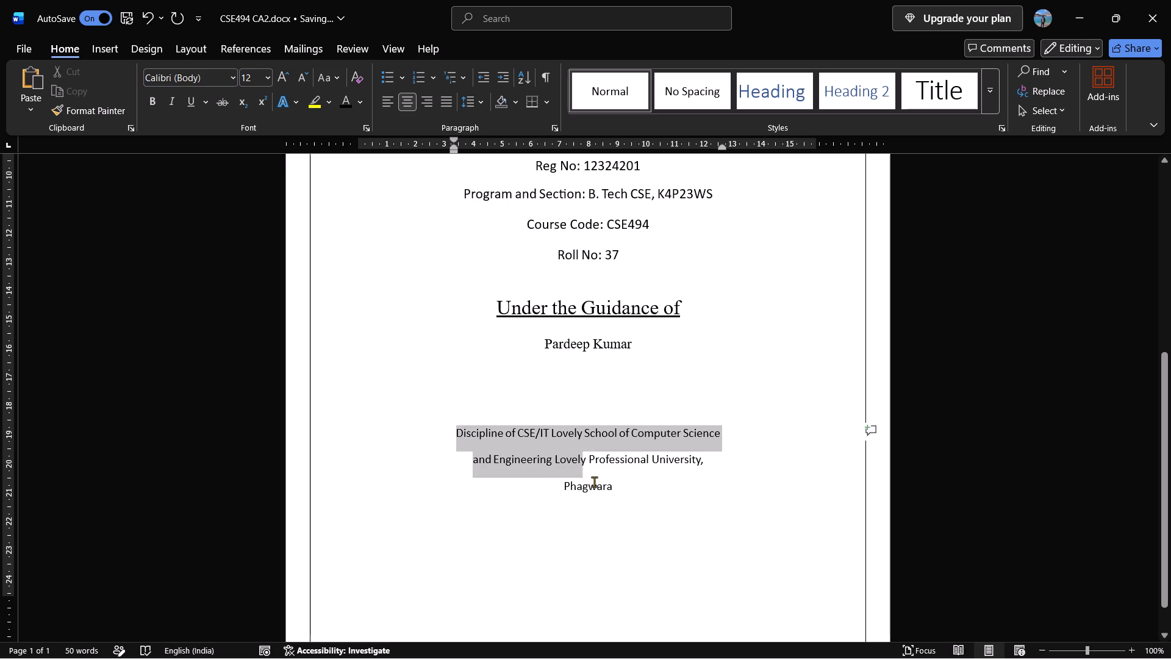
left_click_drag(594, 481, 614, 481)
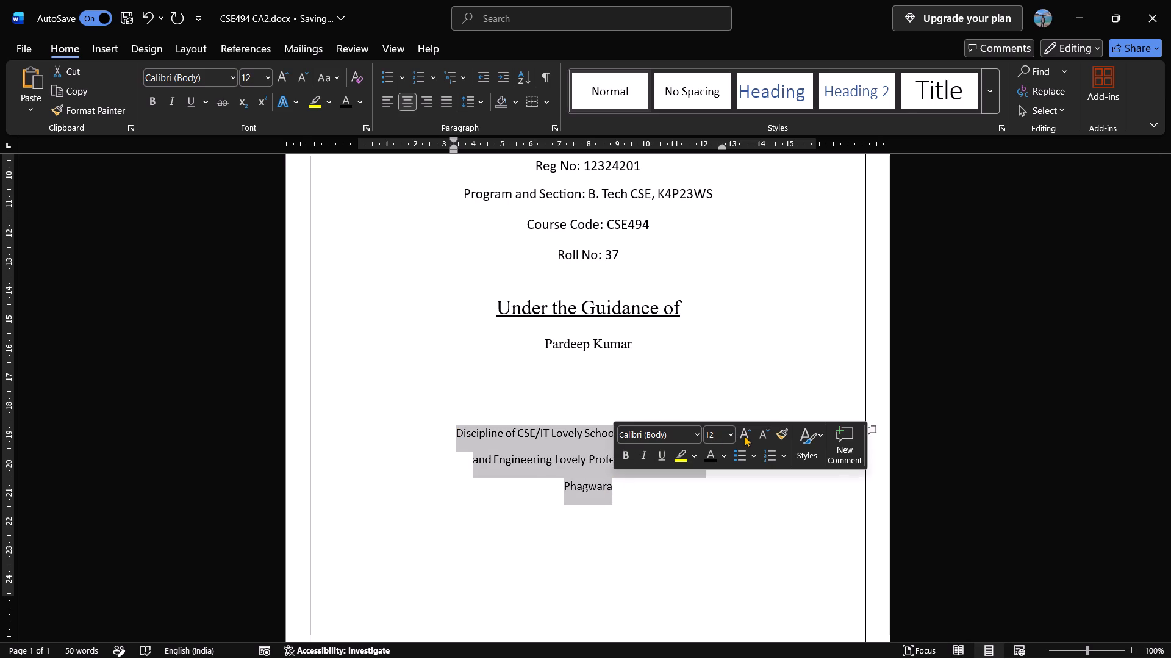
left_click(744, 435)
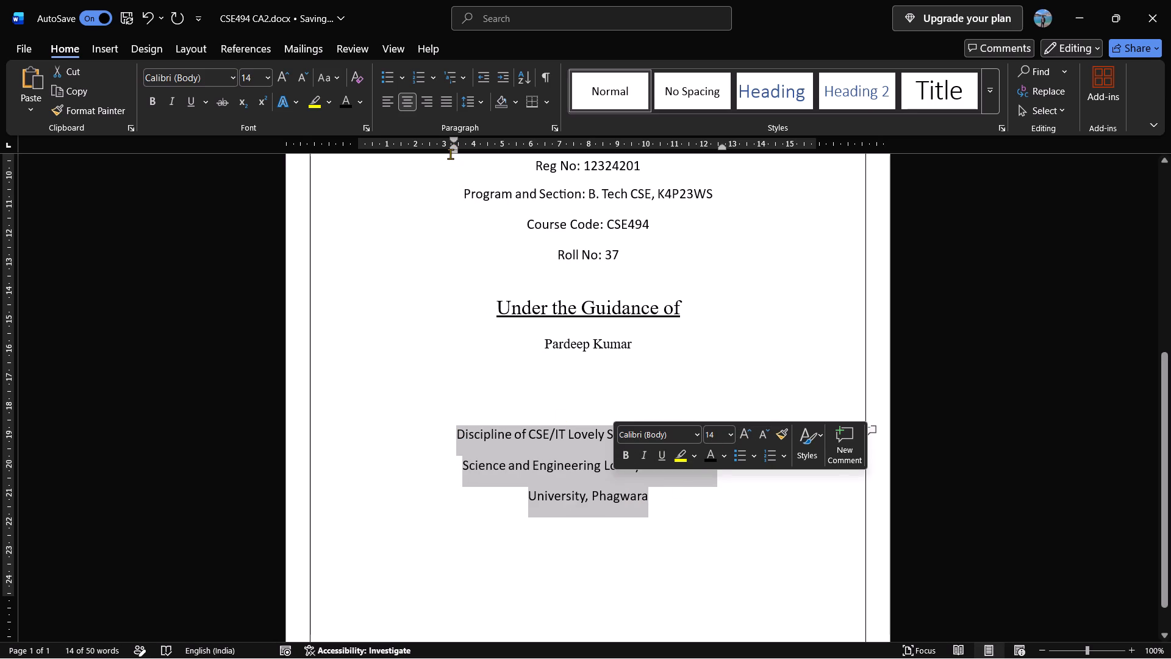
Widen the "Discipline of CSE/IT" paragraph by moving its left indent to about 1.5 and its right indent to about 15.5 on the ruler.
left_click_drag(451, 149, 406, 155)
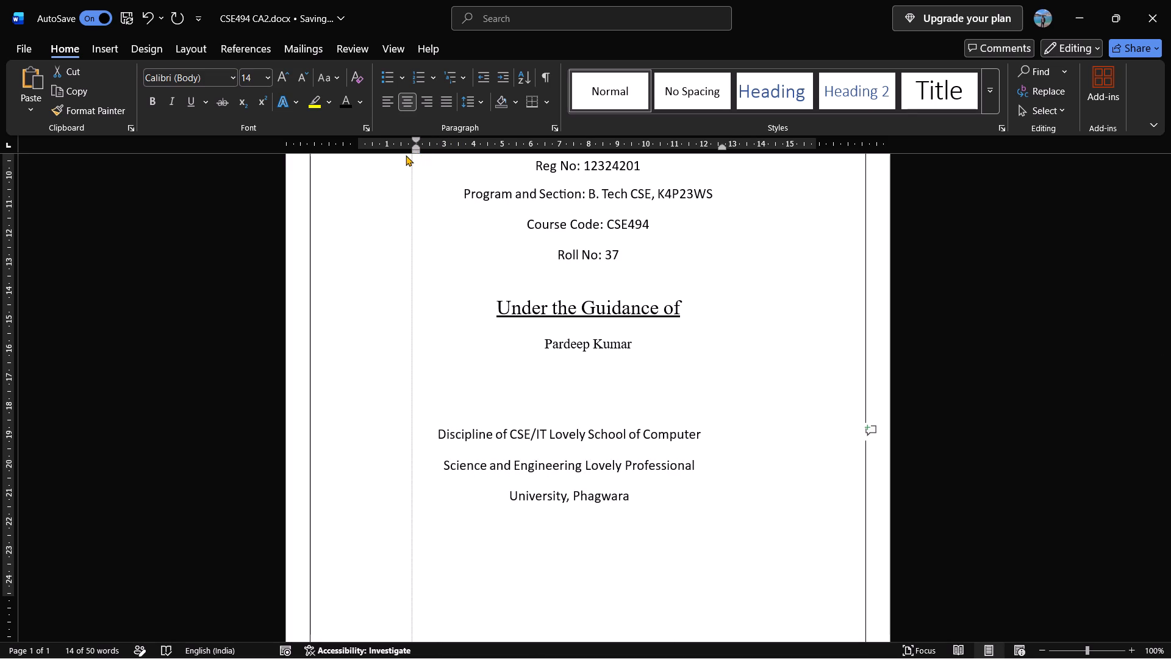
left_click_drag(406, 155, 404, 155)
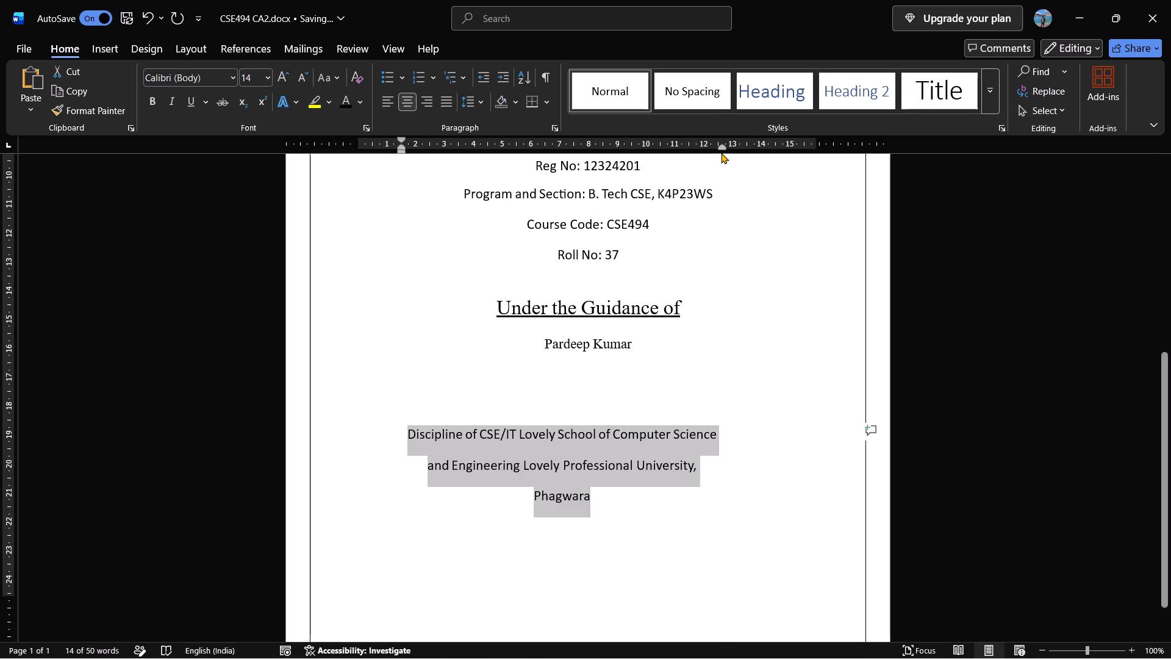
left_click_drag(722, 146, 784, 150)
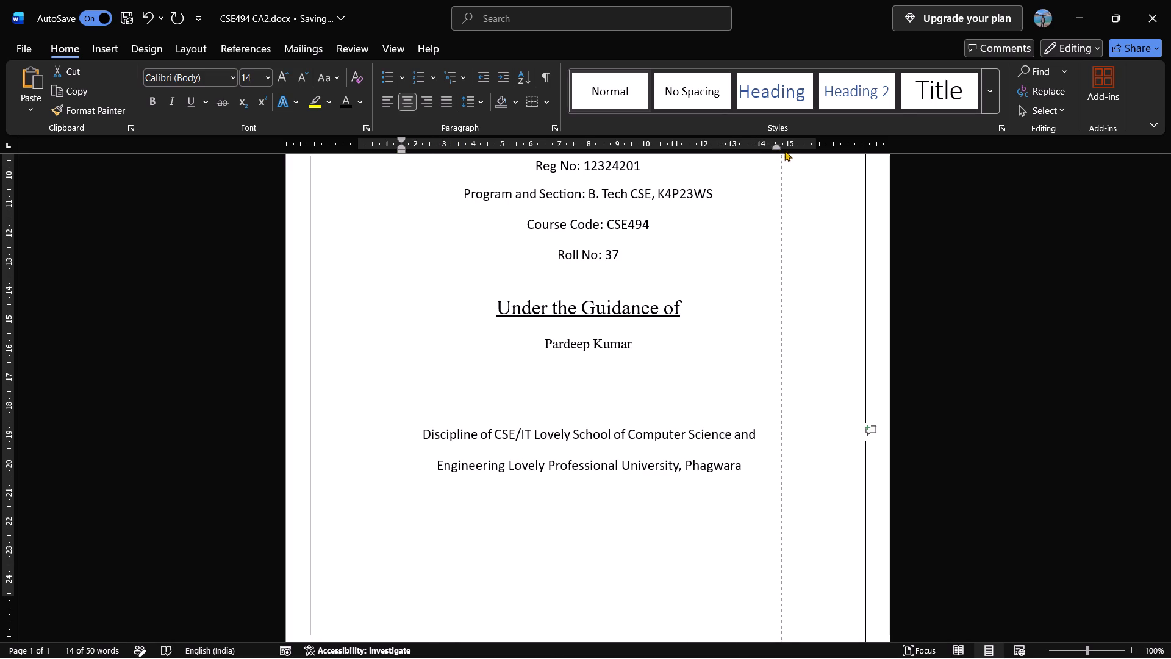
left_click_drag(784, 150, 804, 150)
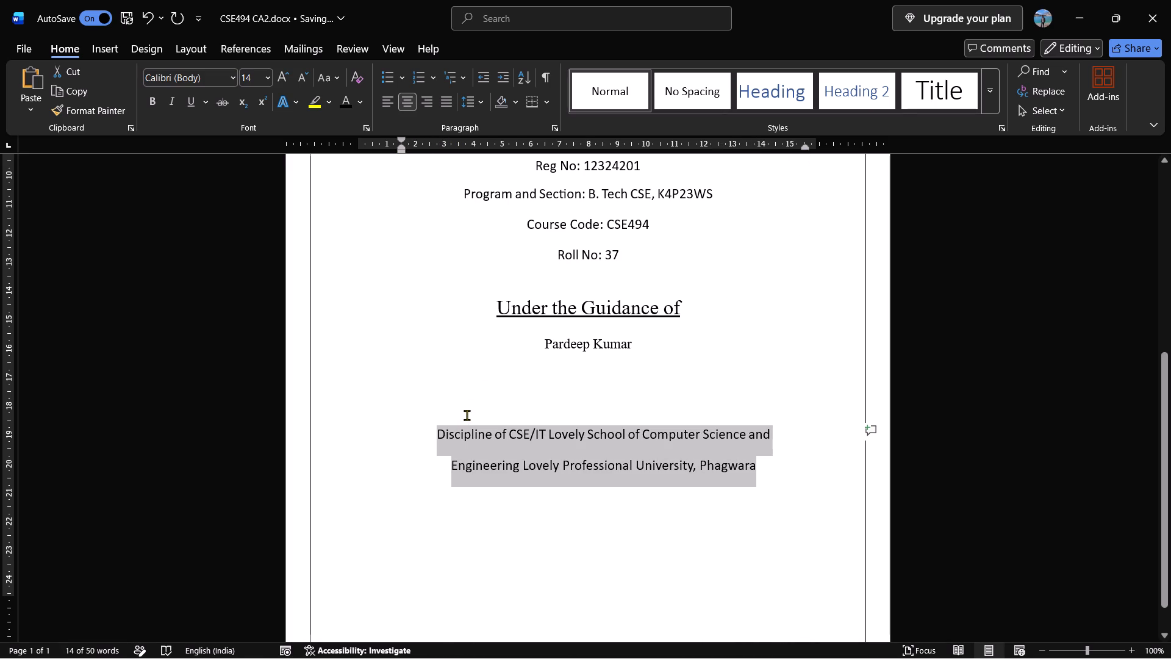
Check the "Discipline of CSE/IT" paragraph's formatting in the Int 315 report and make its CSE494 CA2 counterpart bold Times New Roman.
left_click(439, 428)
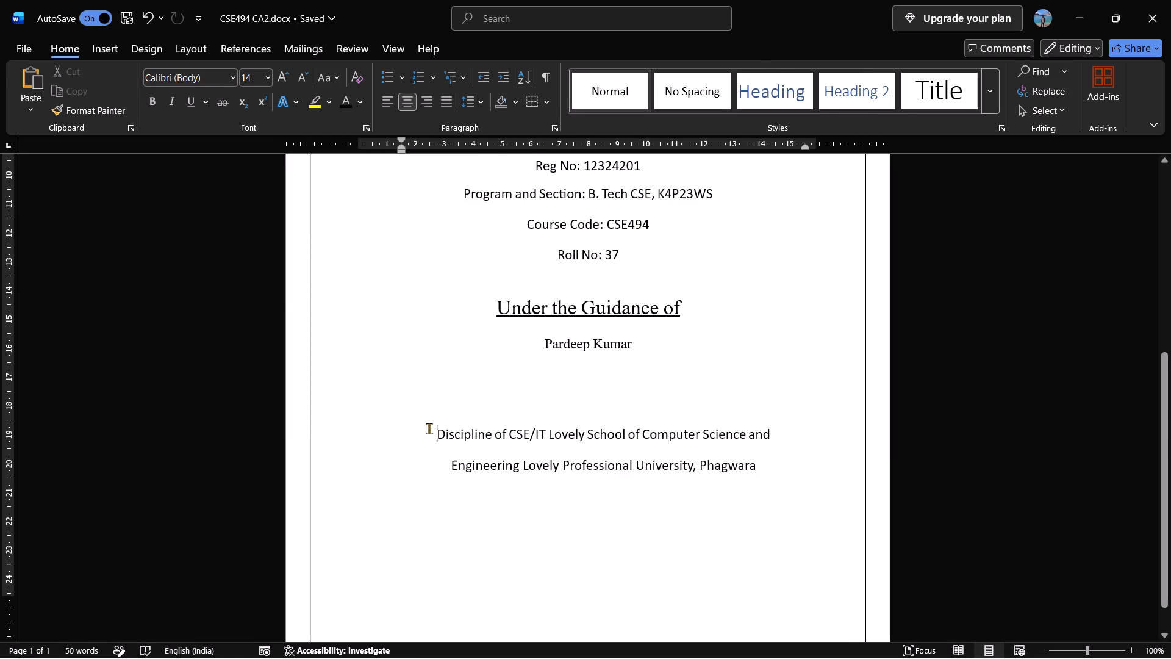
left_click_drag(372, 430, 417, 436)
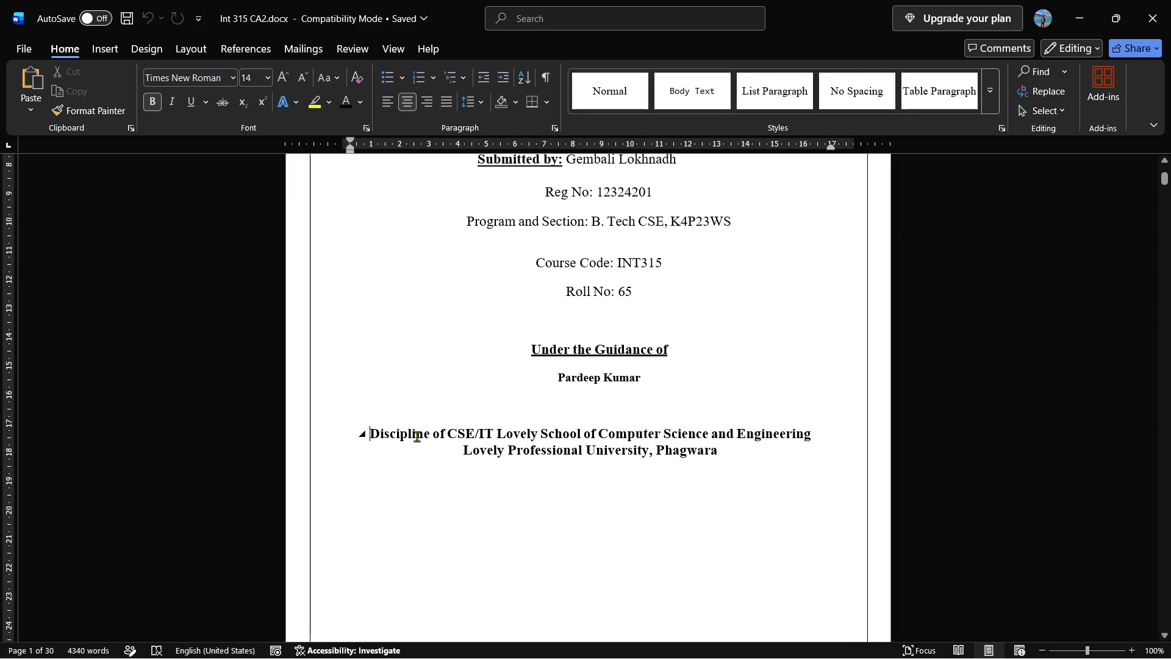
left_click_drag(417, 436, 432, 439)
left_click(432, 439)
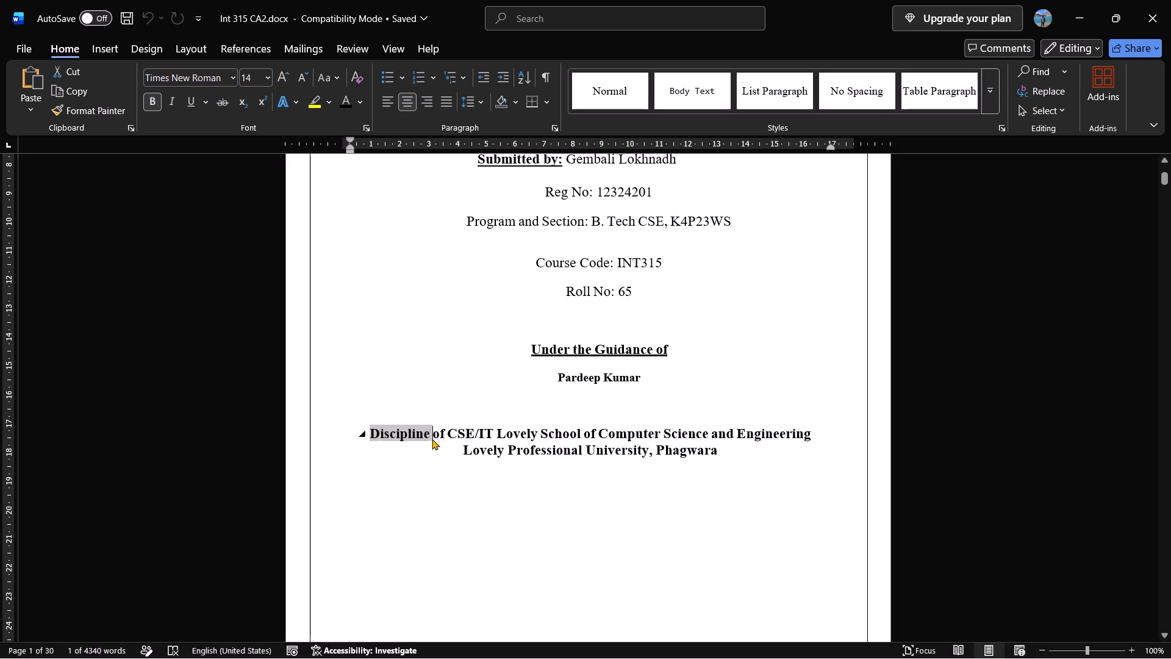
left_click_drag(437, 432, 637, 453)
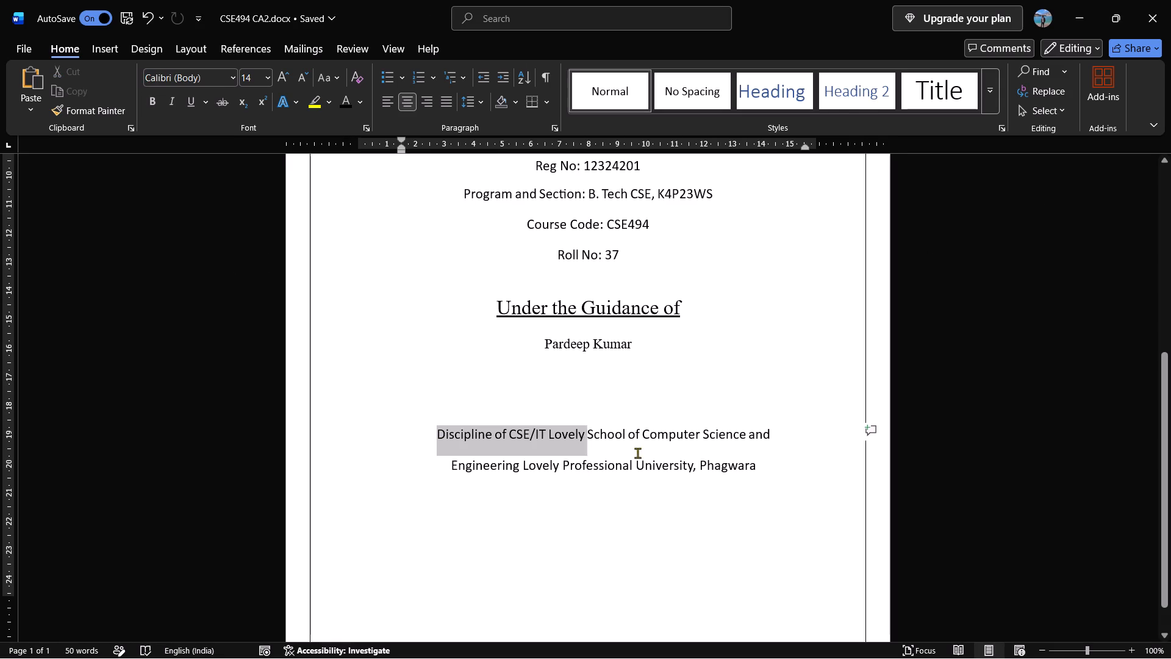
left_click_drag(637, 453, 745, 464)
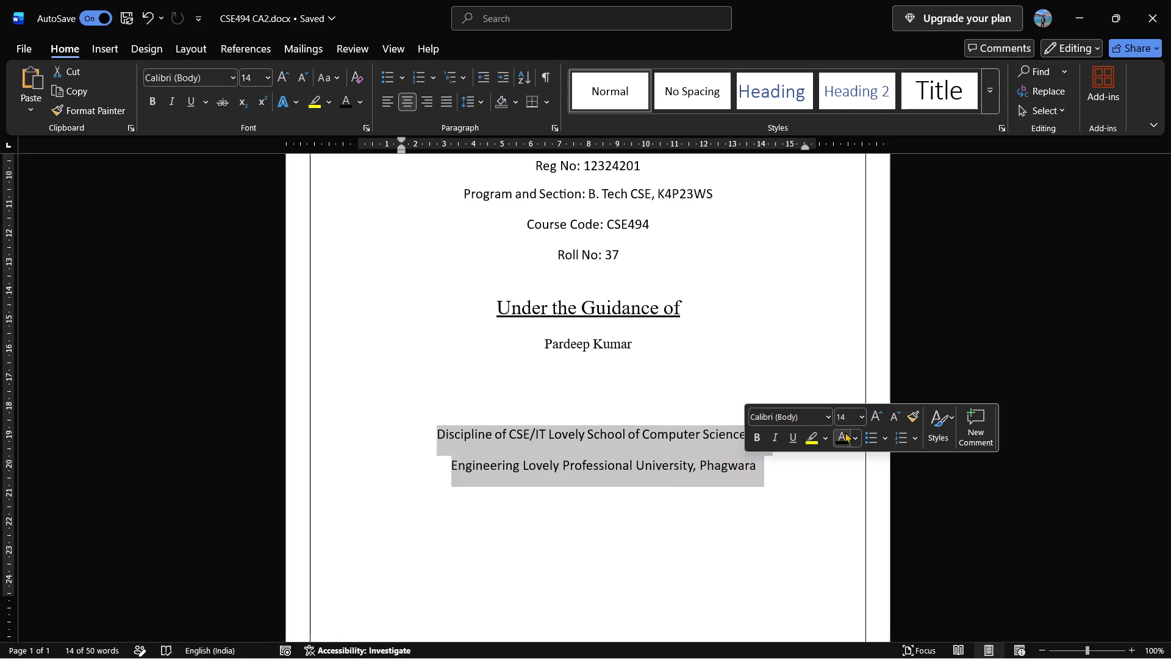
left_click(825, 409)
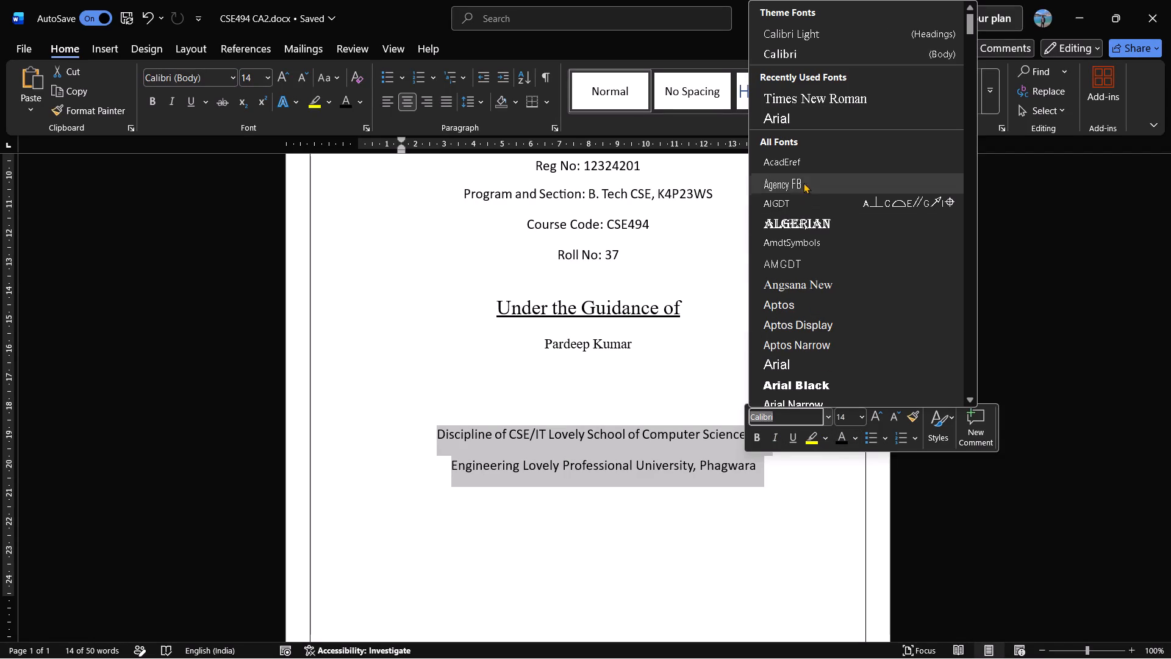
left_click(795, 96)
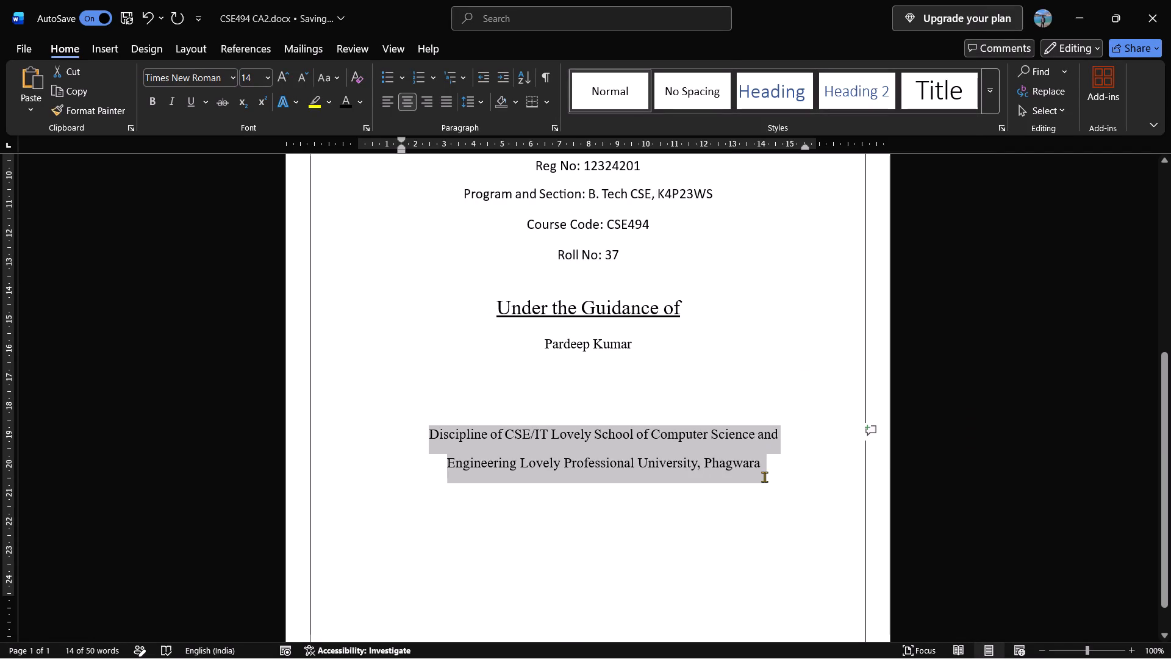
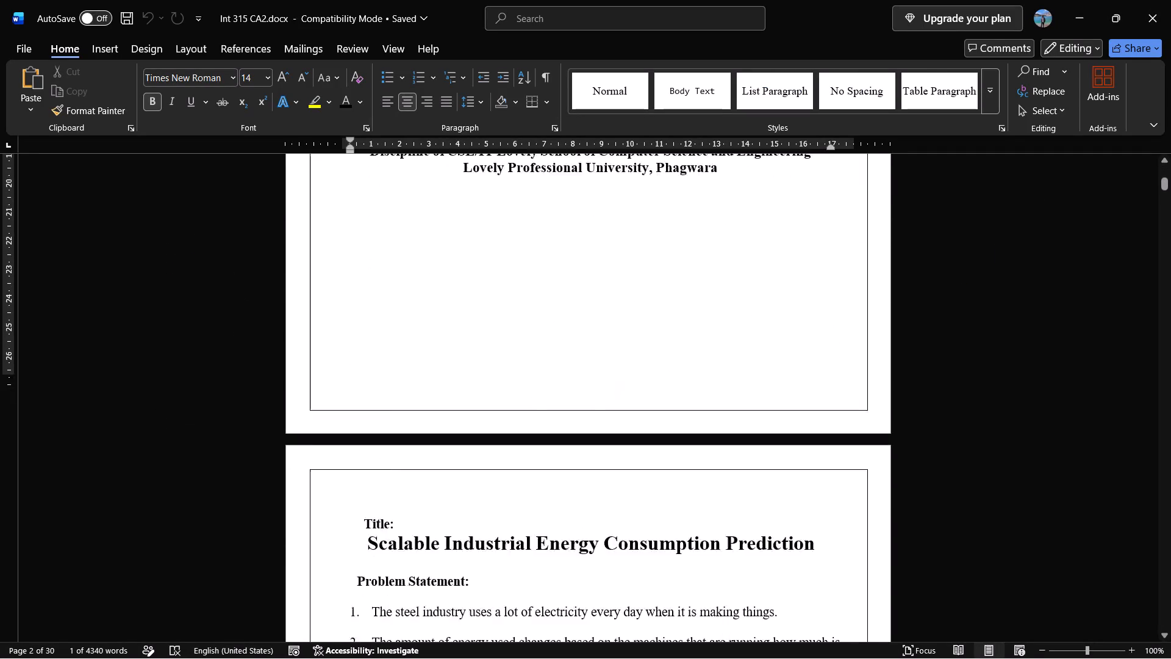
Review the Int 315 report's sections after the cover page, from the title and problem statement through the objectives and dataset description.
scroll(614, 390, "down", 2)
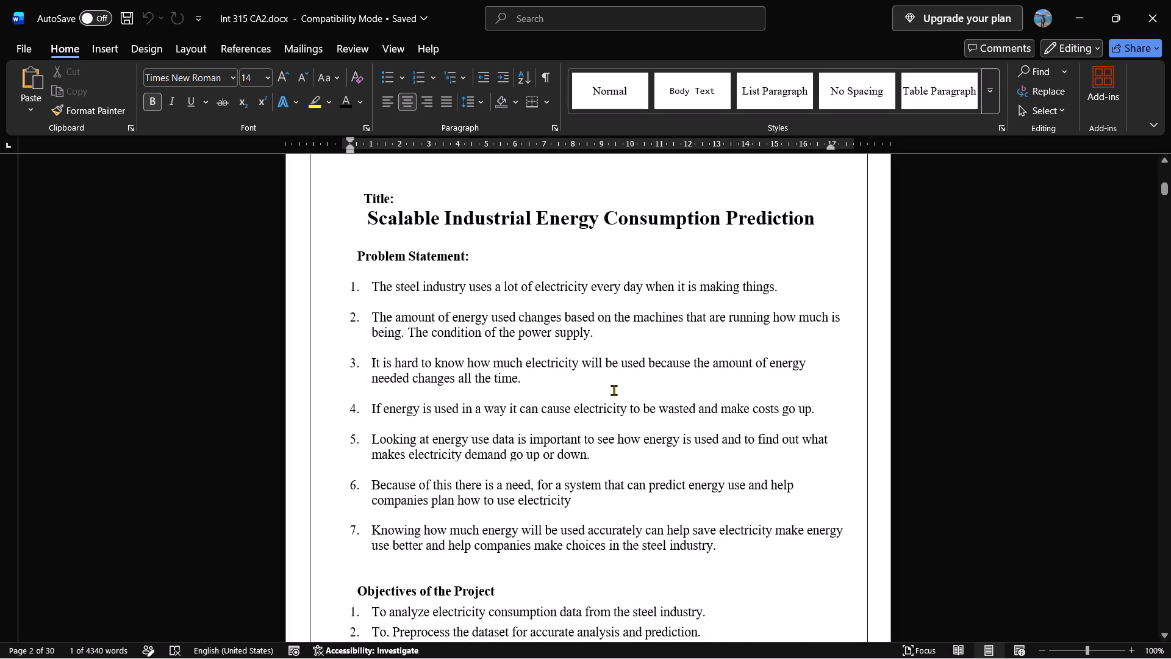
scroll(618, 385, "down", 2)
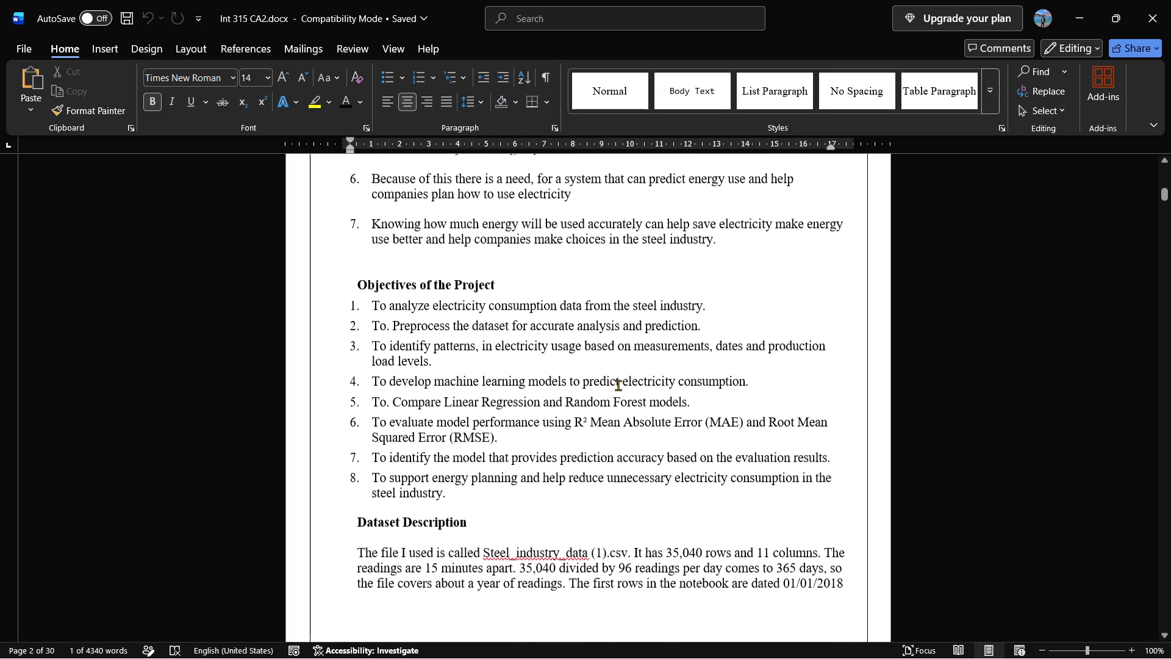
scroll(618, 385, "down", 5)
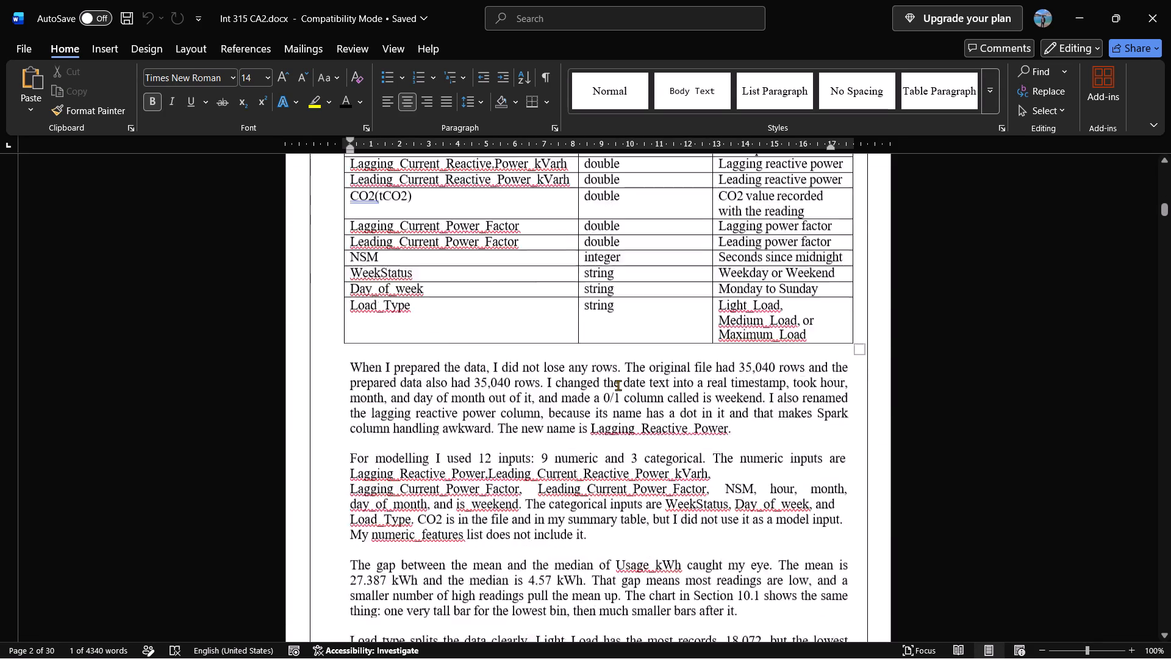
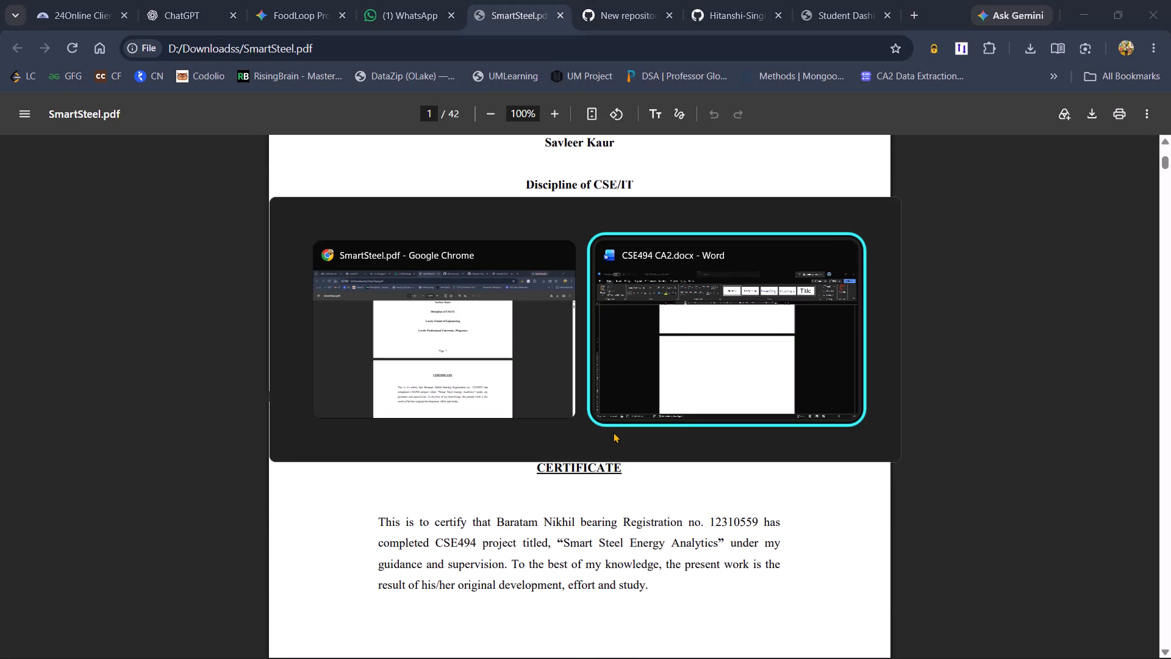
On the cover page, delete "Lovely School of Computer Science and Engineering" and put "Lovely Professional University, Phagwara" on its own line.
scroll(613, 432, "up", 6)
scroll(613, 432, "down", 1)
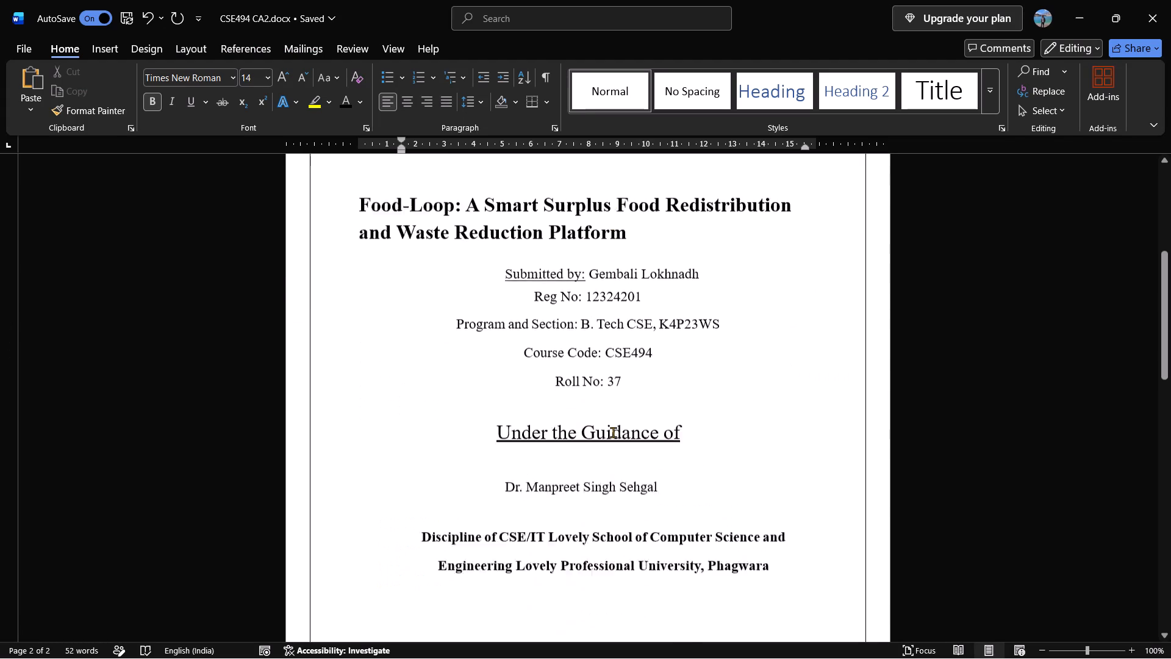
scroll(613, 432, "down", 1)
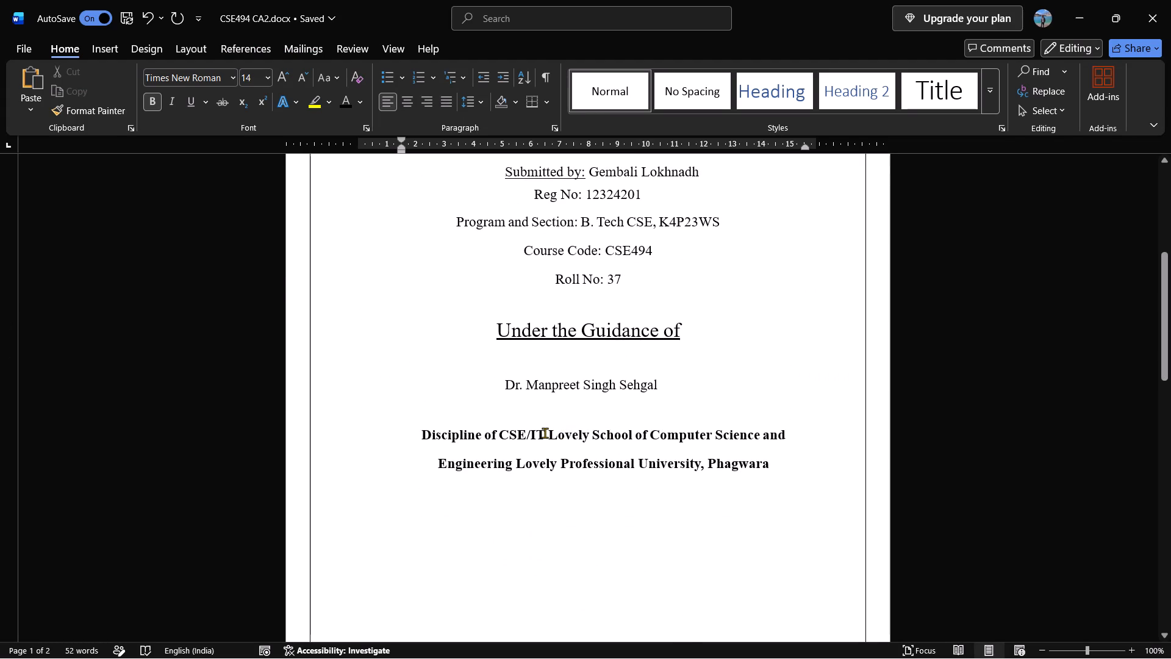
left_click(550, 431)
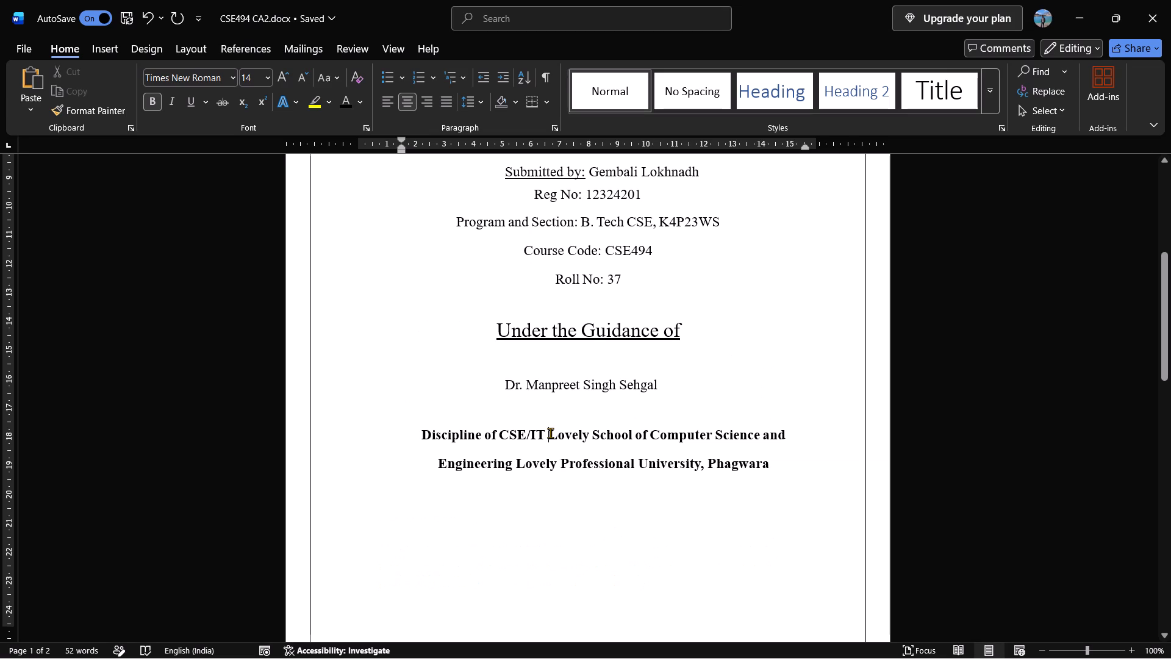
left_click_drag(550, 433, 509, 466)
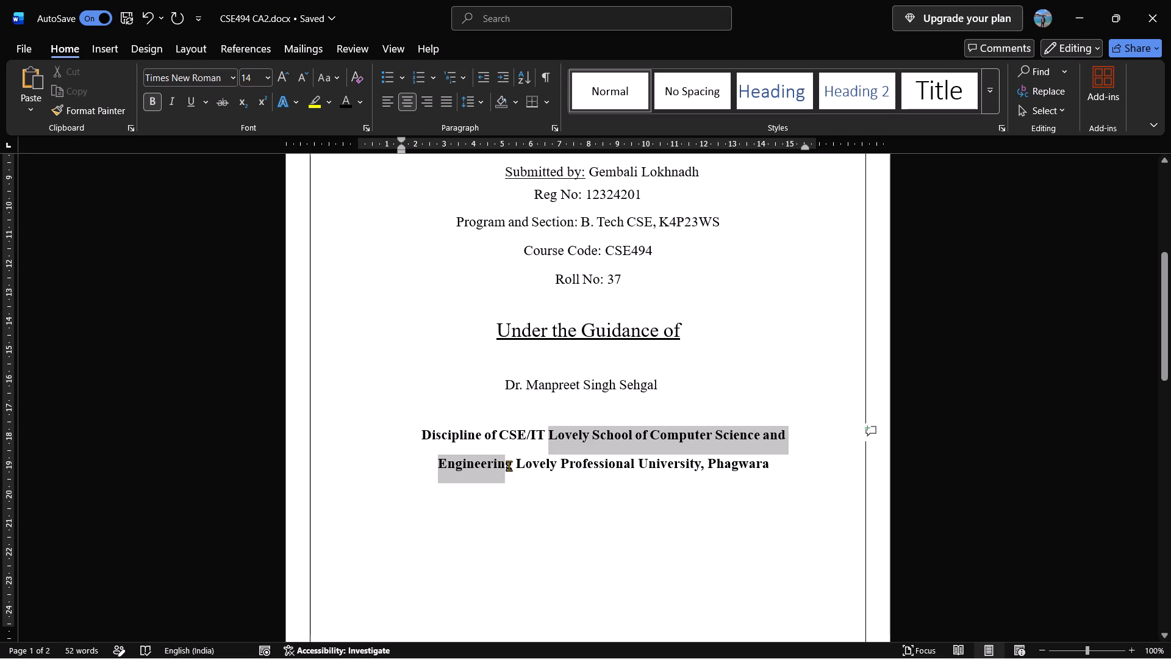
left_click_drag(509, 466, 509, 466)
key("BackSpace")
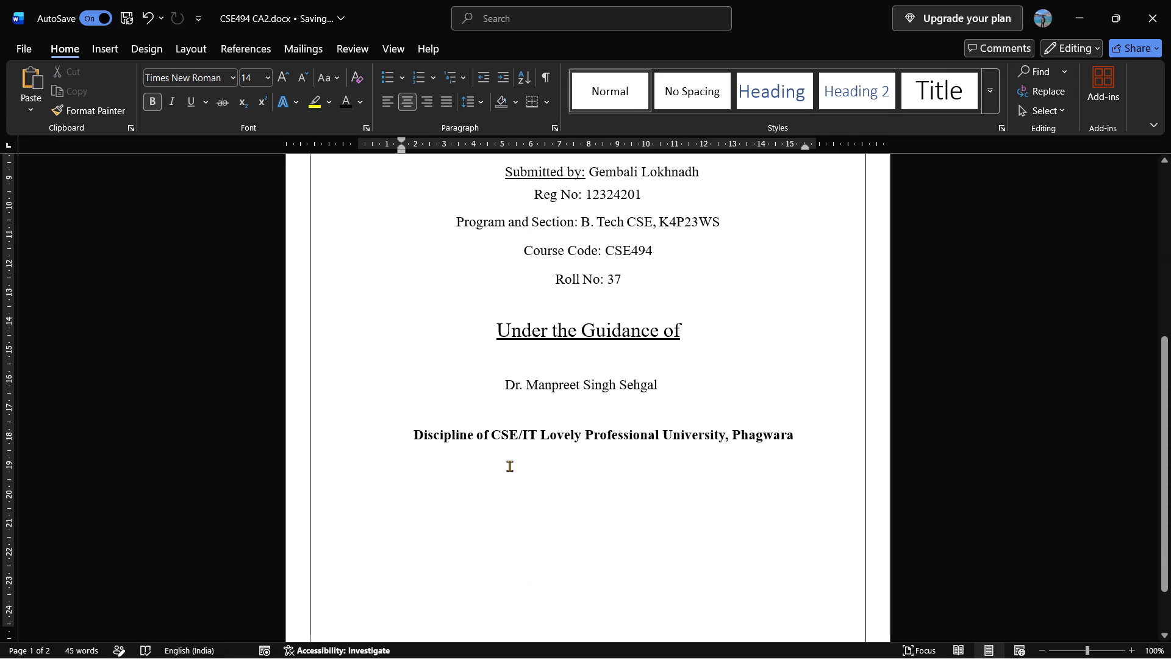
key("Return")
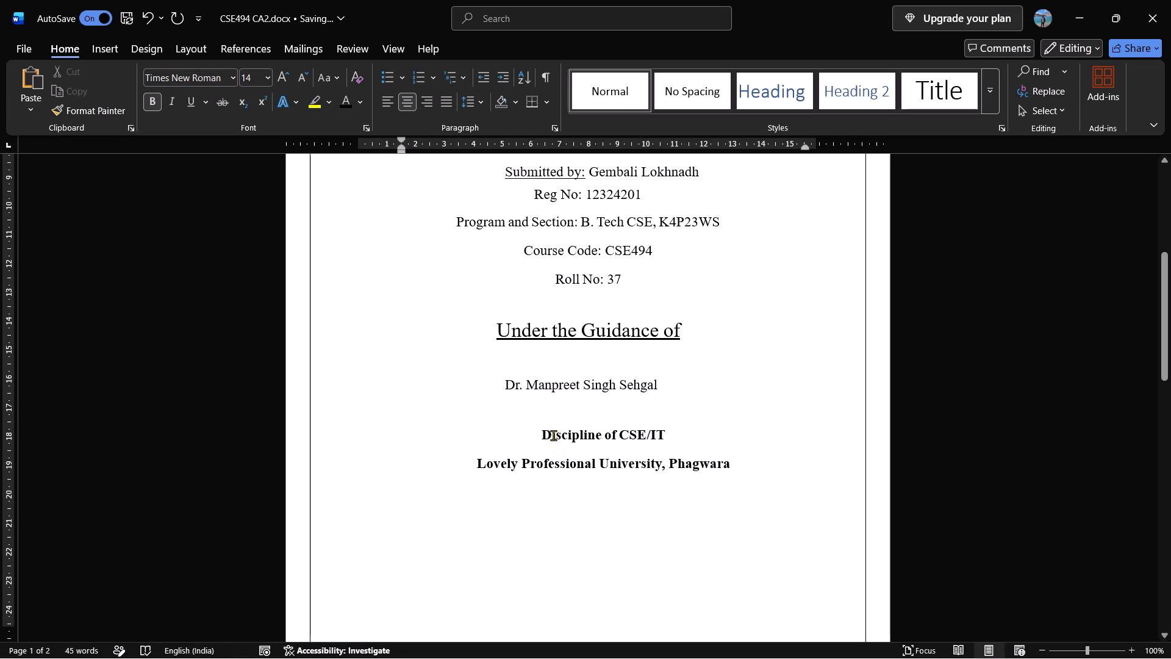
Reposition the cover page's "Discipline of CSE/IT" line, indenting it toward the page centre with a blank line above it.
left_click(544, 434)
key("BackSpace")
key("BackSpace")
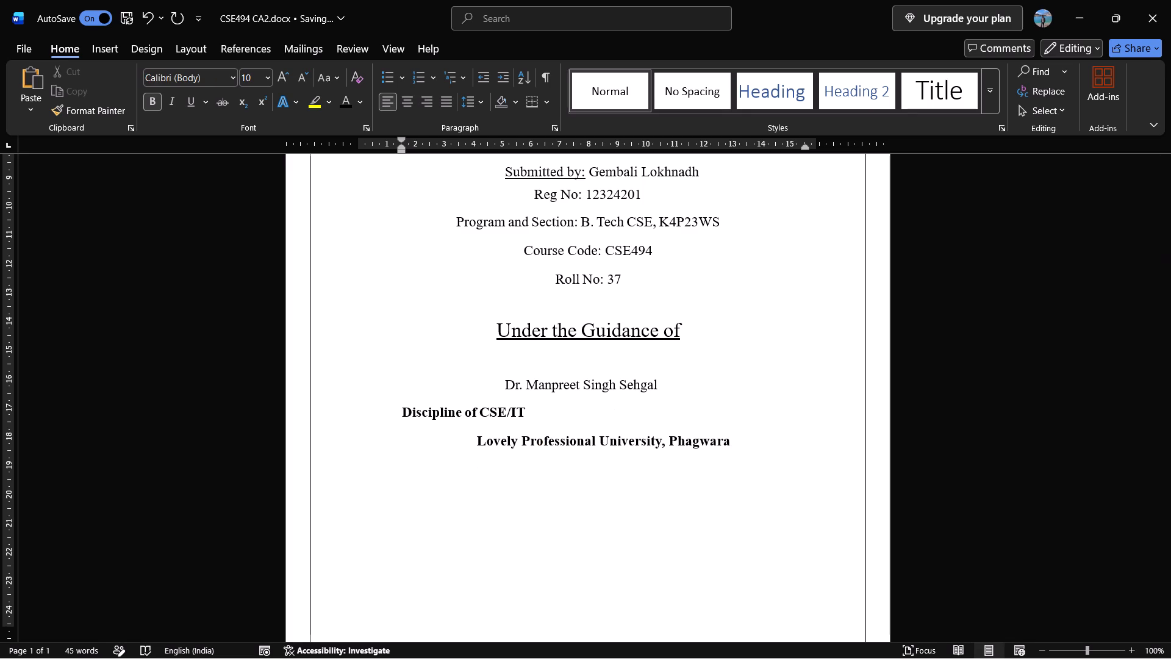
key("Tab")
key("Tab")
key("Tab")
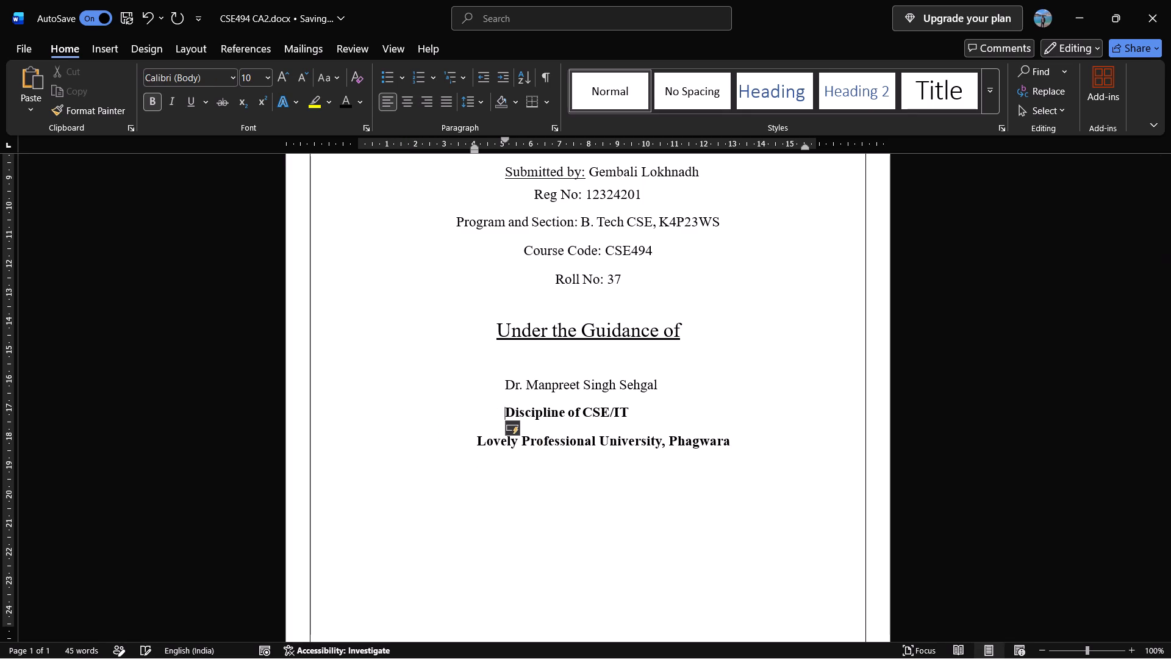
key("Tab")
key("Return")
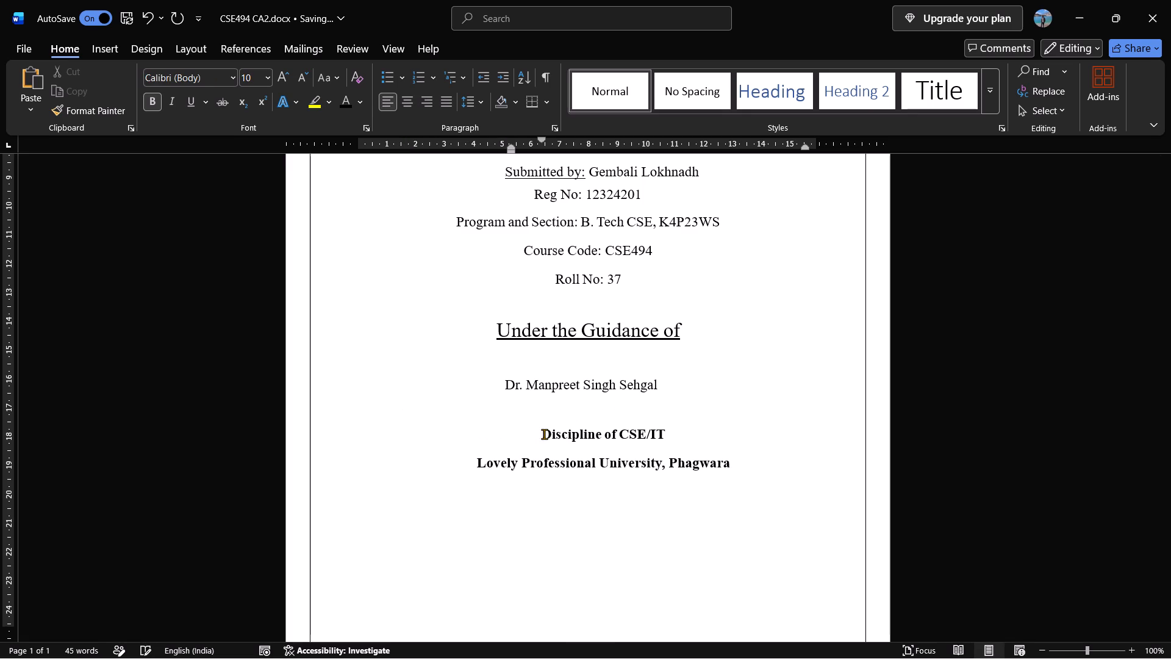
Place the text cursor at the top of the blank second page, after the cover page.
scroll(544, 434, "down", 2)
left_click(470, 607)
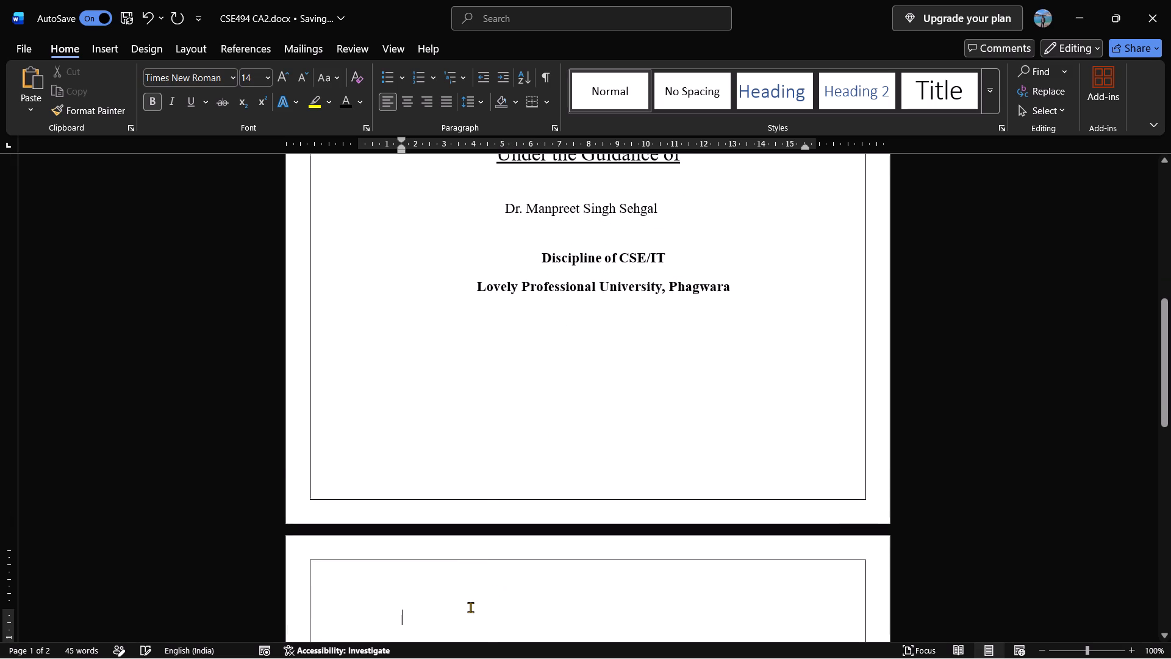
scroll(470, 607, "down", 3)
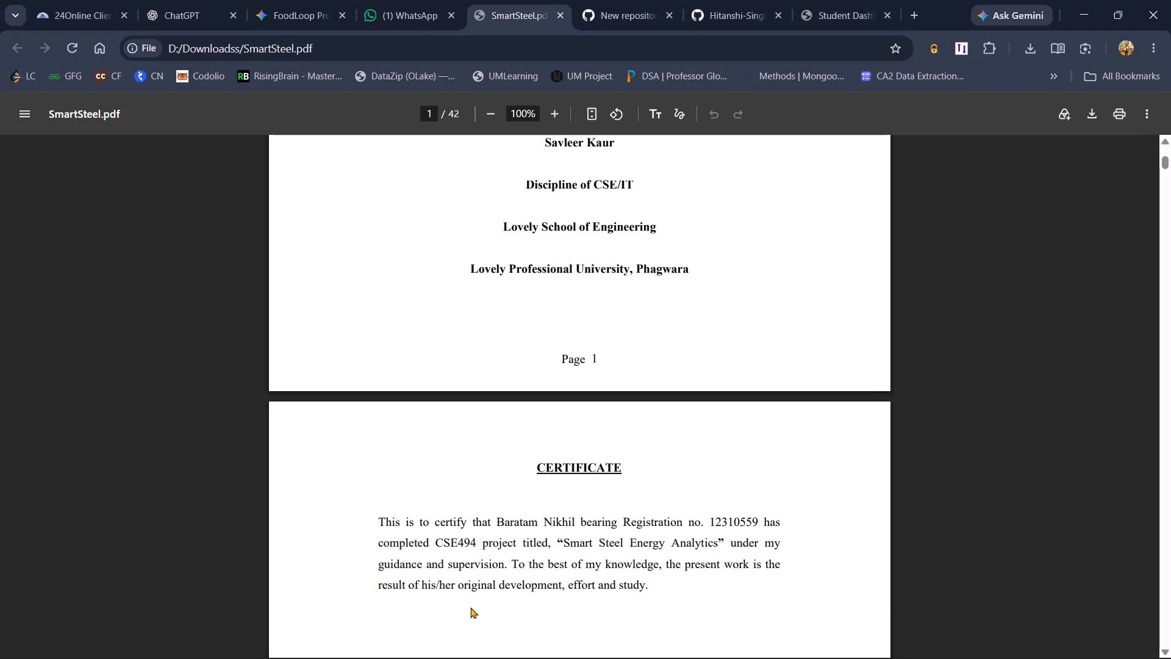
Switch to SmartSteel.pdf in Chrome and review its front matter from the certificate through the acknowledgement, abstract and table of contents.
scroll(552, 488, "down", 12)
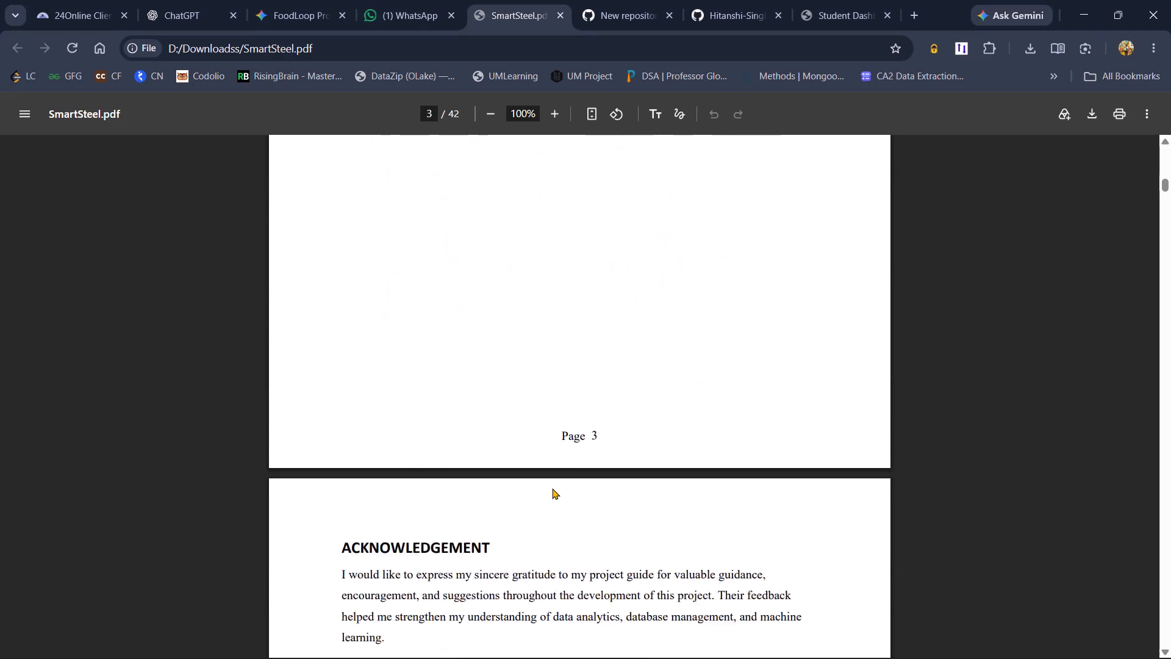
scroll(552, 488, "down", 1)
scroll(552, 488, "right", 1)
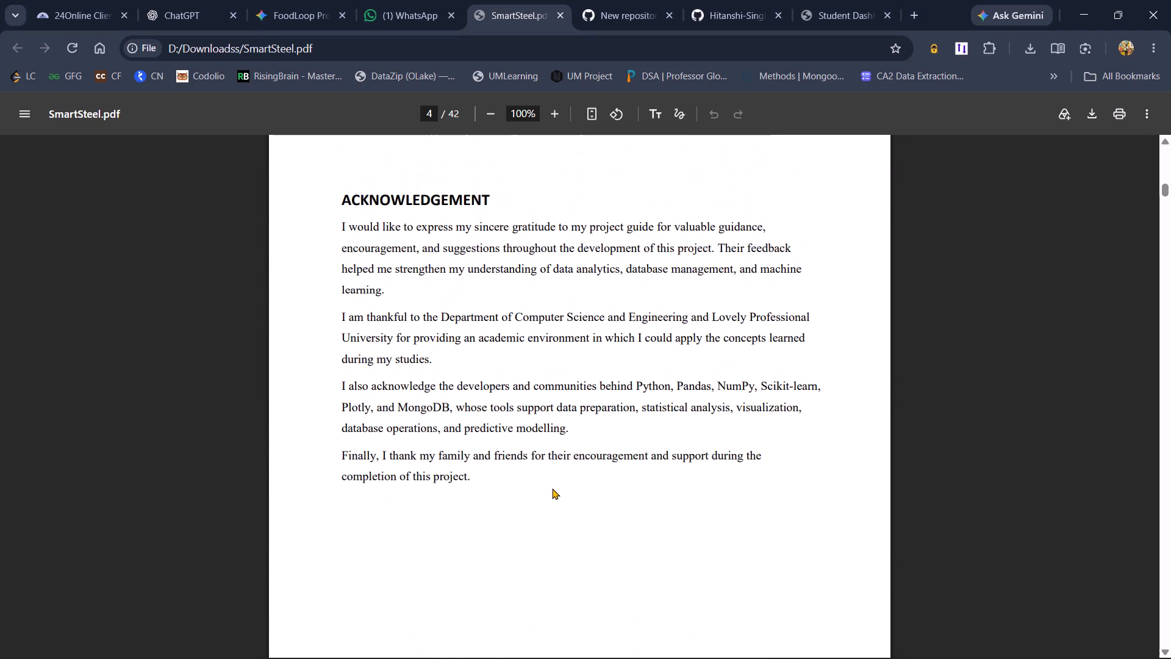
scroll(552, 488, "right", 1)
scroll(552, 488, "down", 3)
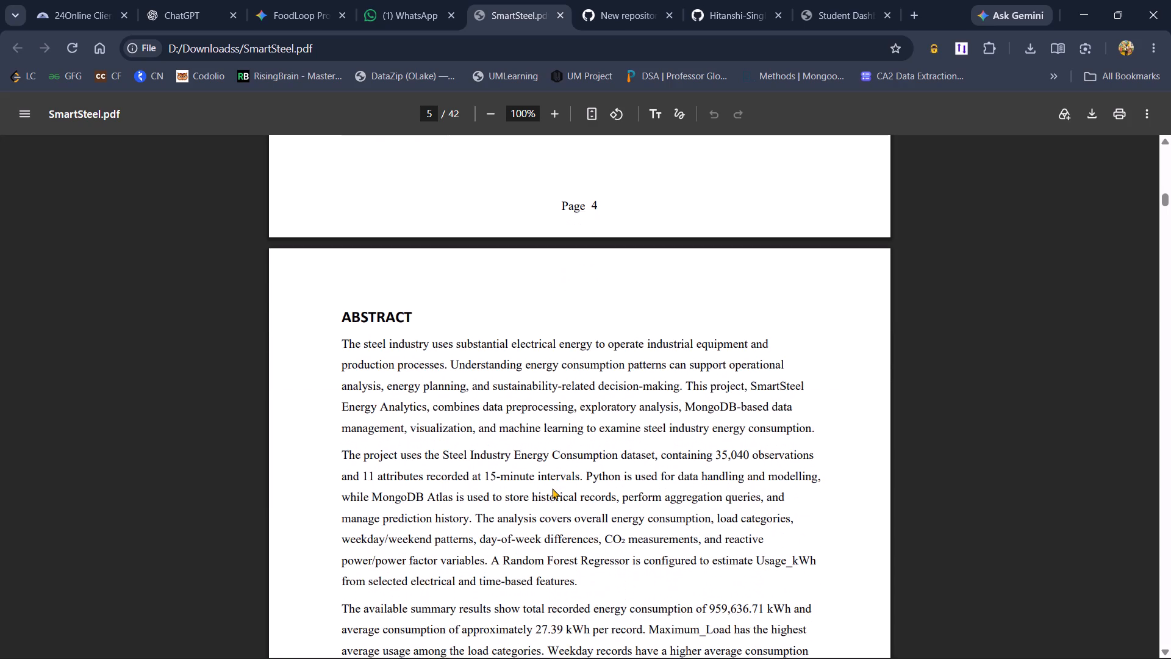
scroll(552, 488, "down", 7)
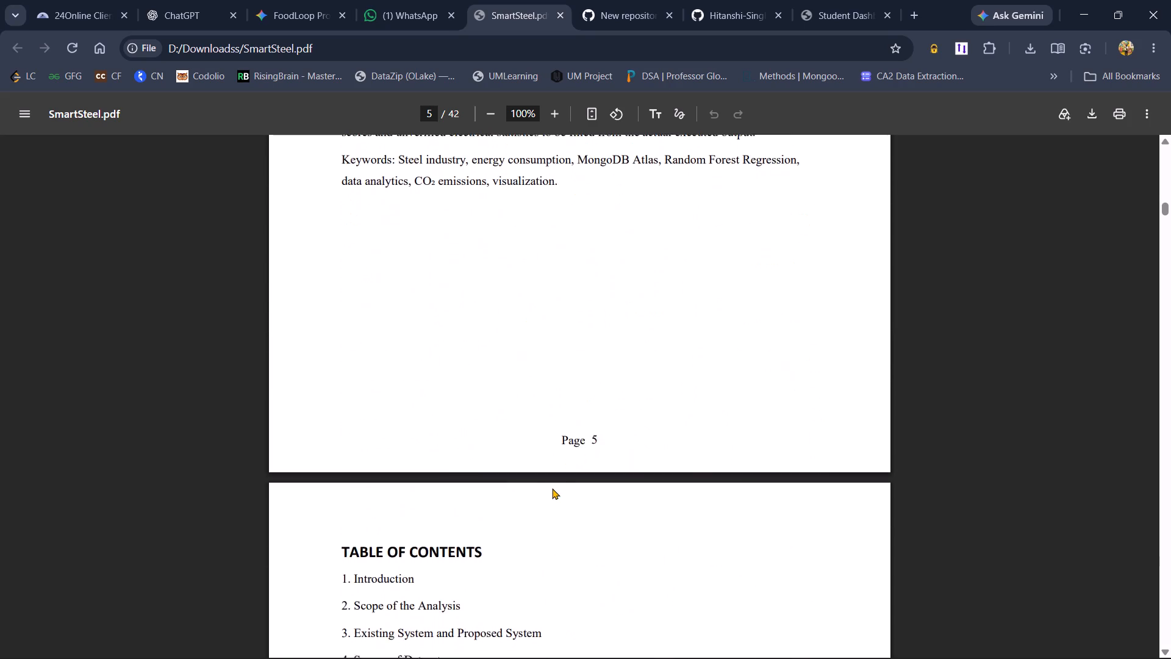
scroll(552, 488, "down", 1)
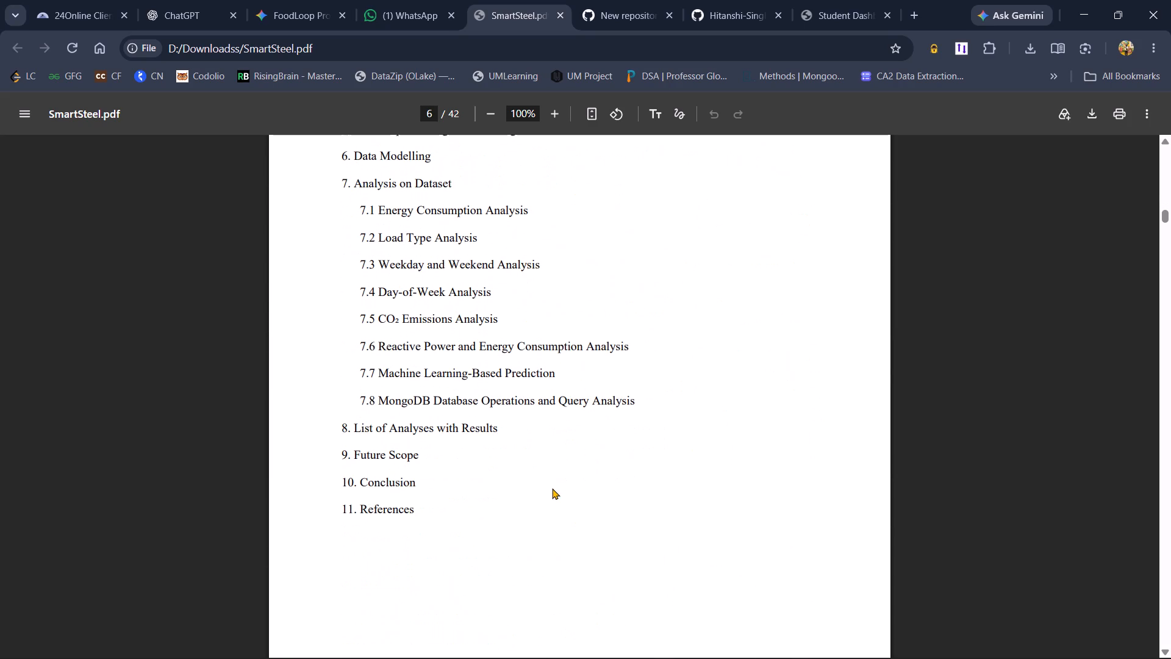
scroll(552, 488, "up", 1)
scroll(552, 488, "down", 4)
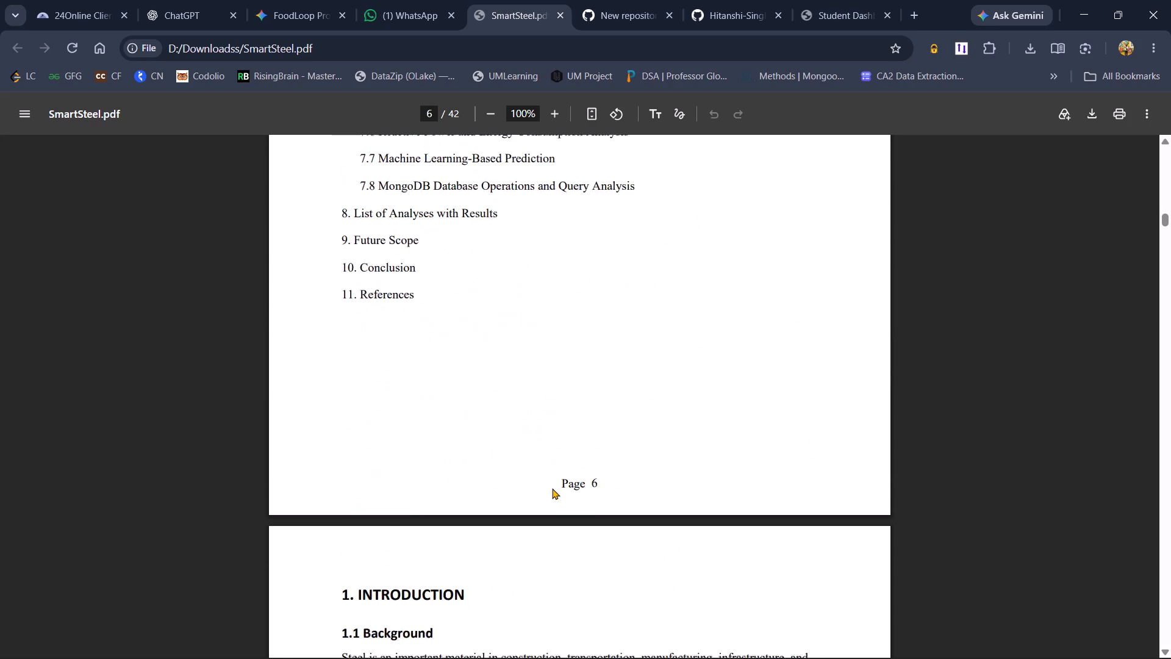
Examine the SmartSteel report's Introduction chapter, from background and project overview through problem statement, objectives and project outcomes.
scroll(552, 488, "down", 2)
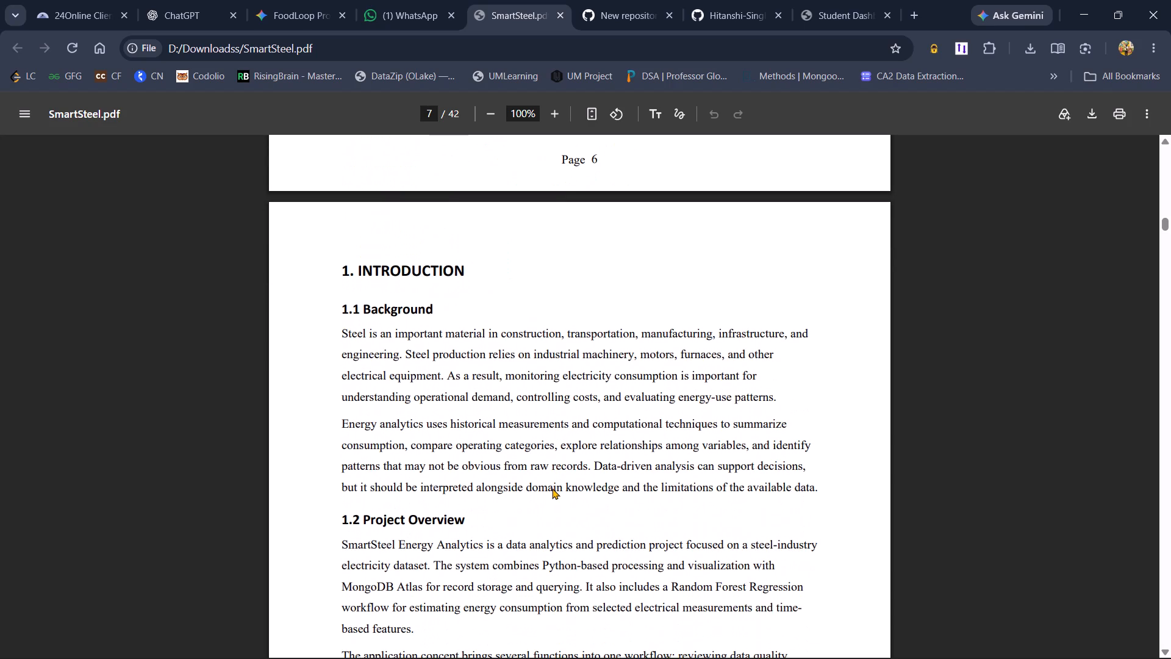
scroll(552, 488, "down", 1)
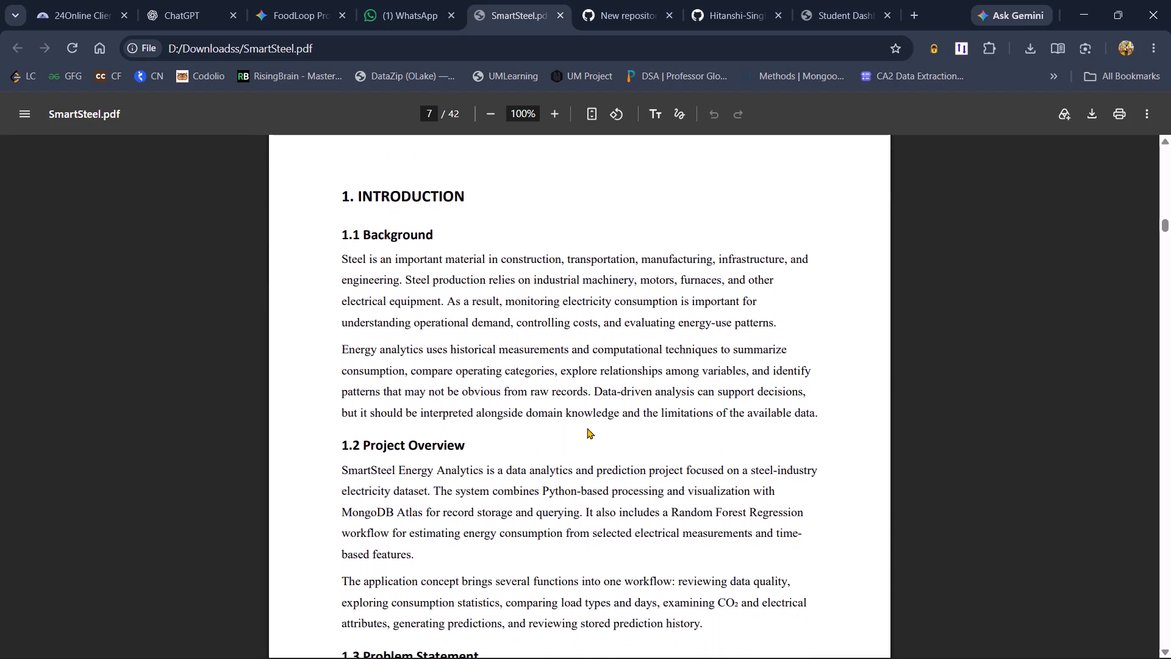
scroll(587, 428, "down", 2)
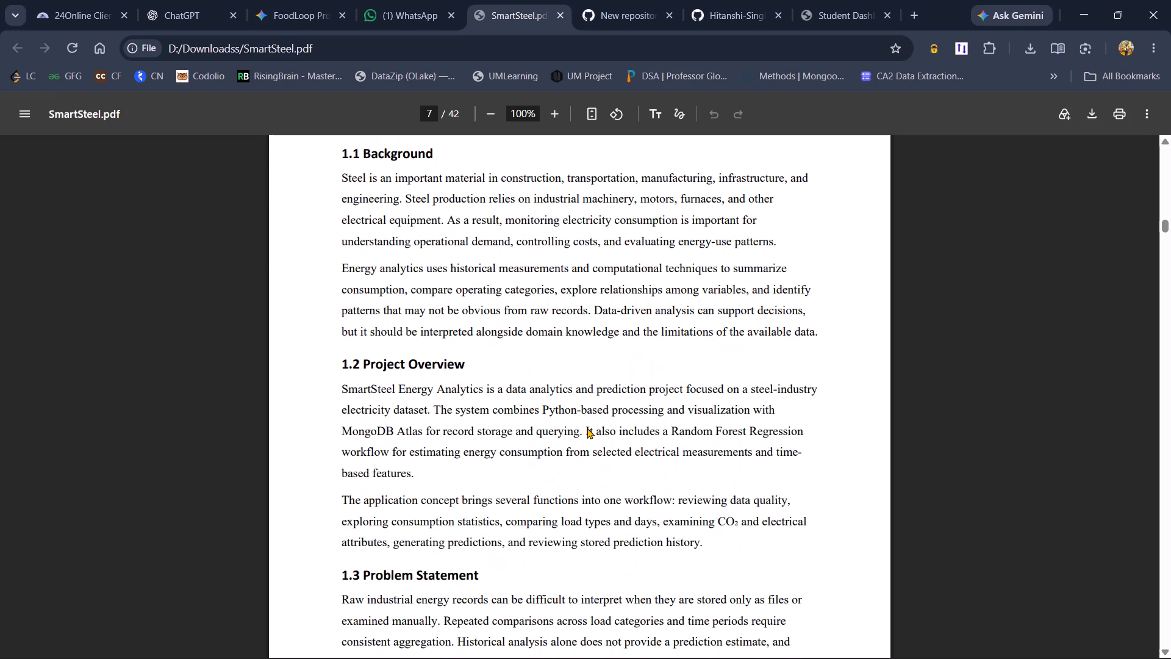
scroll(587, 428, "down", 3)
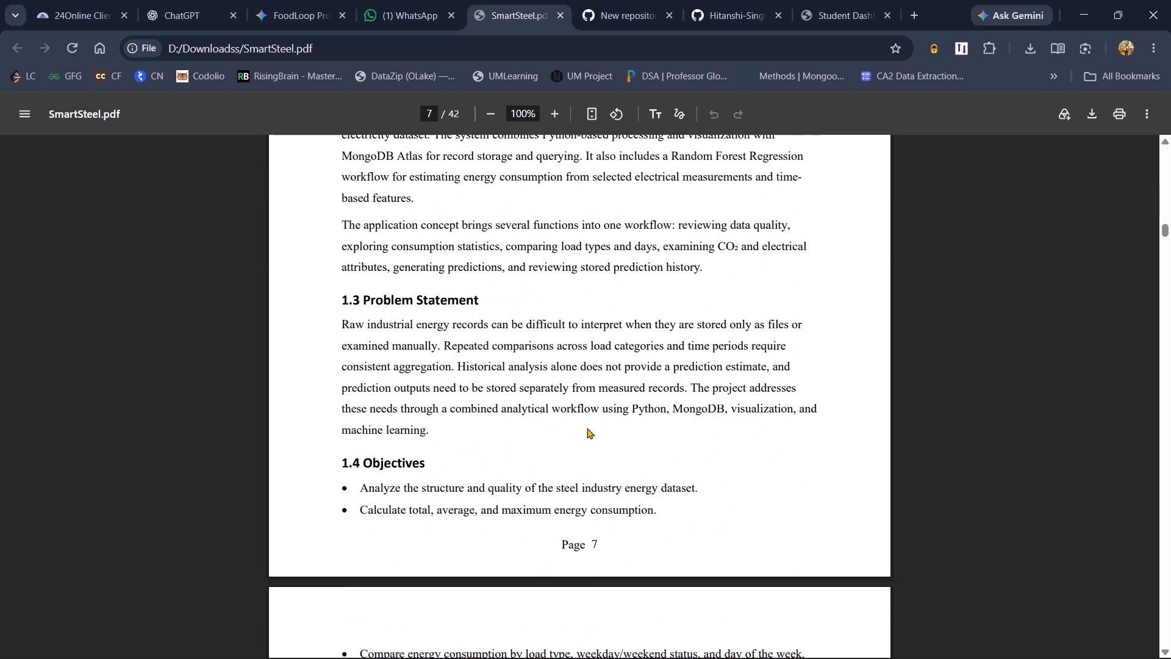
scroll(587, 428, "down", 3)
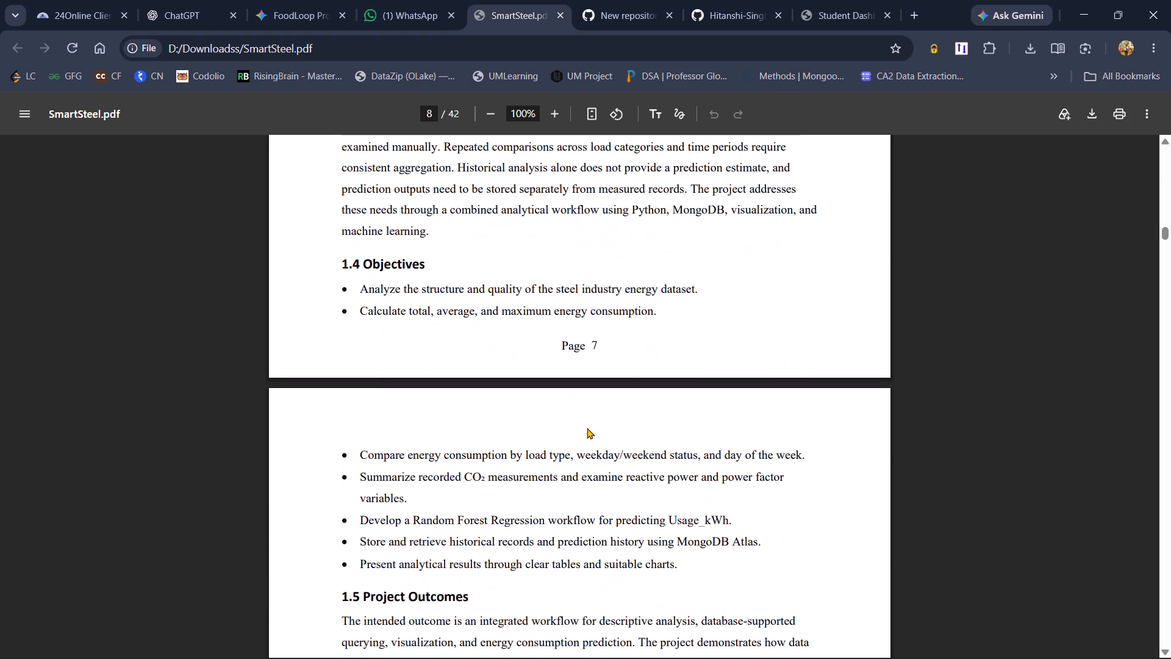
scroll(587, 428, "up", 7)
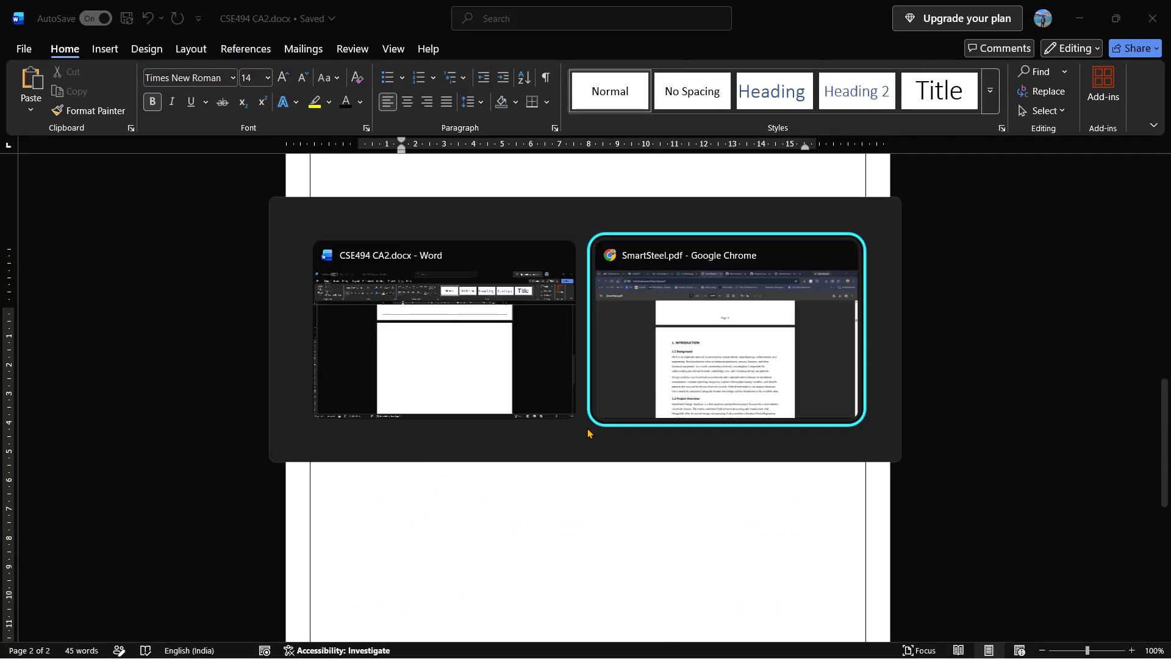
Copy the heading "1. INTRODUCTION" from SmartSteel.pdf and paste it at the top of the second page in the CSE494 CA2 Word document.
left_click_drag(345, 322, 478, 328)
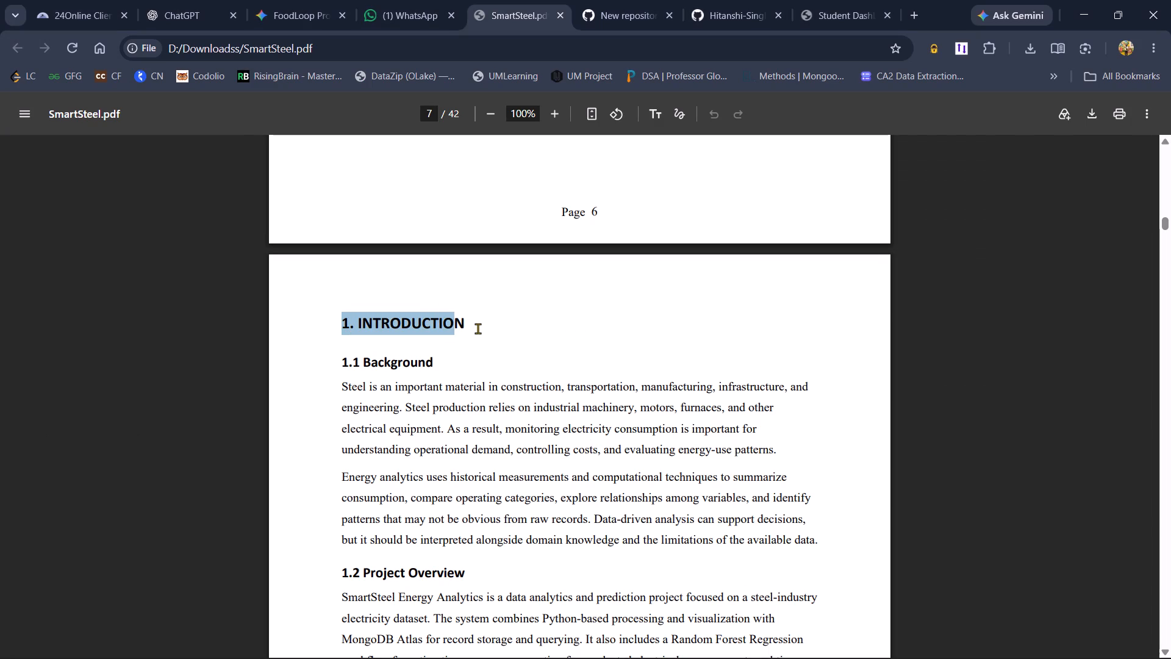
left_click_drag(478, 328, 481, 327)
key("ctrl+c")
left_click(481, 327)
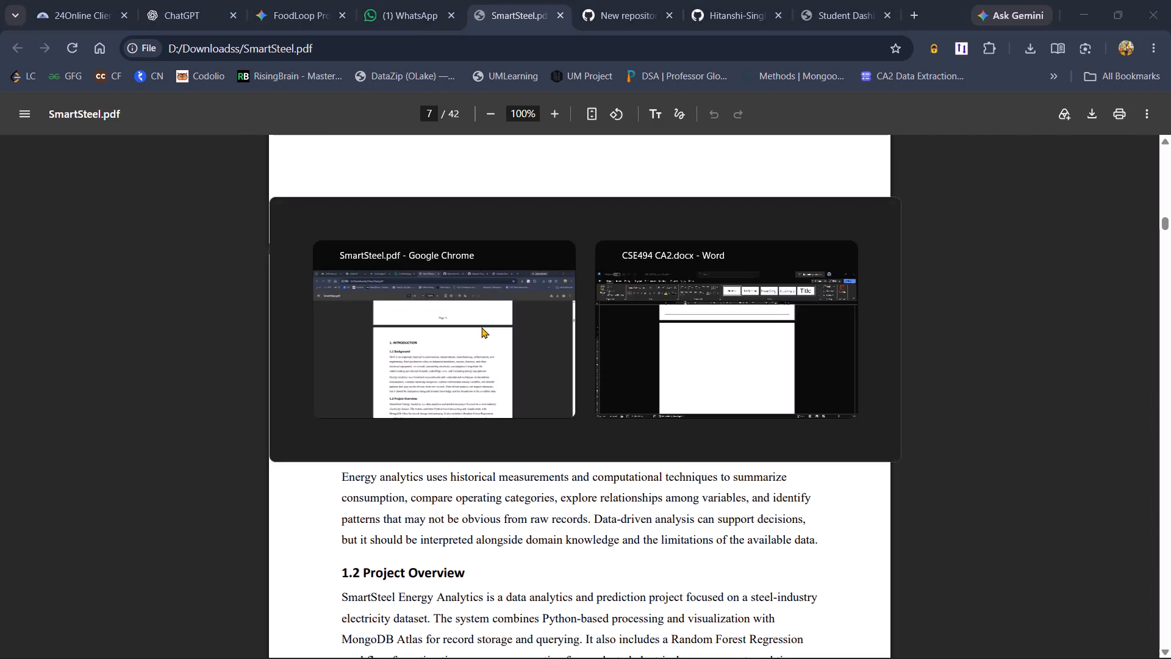
key("ctrl+v")
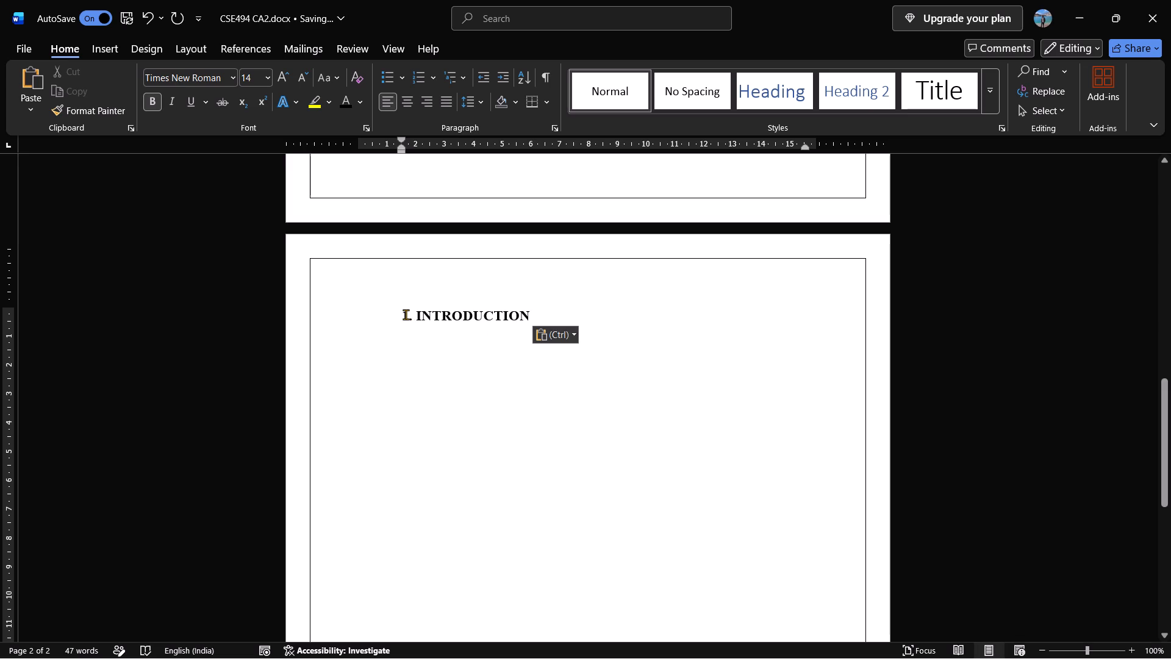
Move the left indent of the "1. INTRODUCTION" paragraph outward toward the page's left margin.
left_click(406, 314)
left_click(403, 315)
left_click(401, 140)
left_click_drag(401, 145, 363, 148)
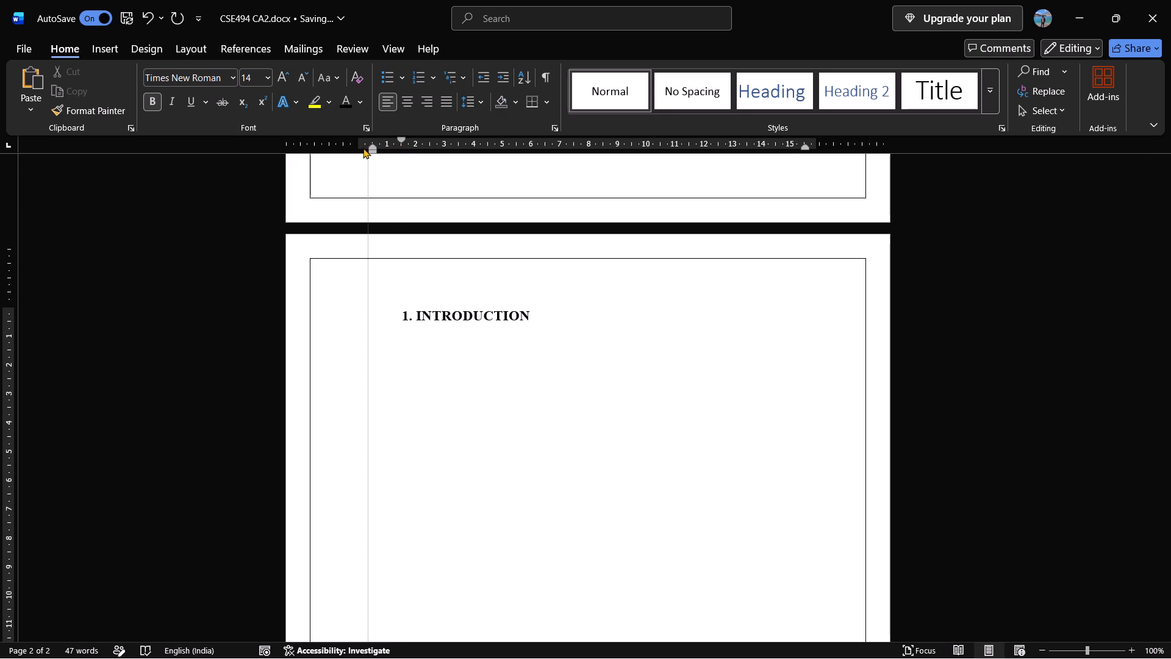
Move the first-line indent of the "1. INTRODUCTION" paragraph outward to line up with its left indent.
left_click_drag(363, 148, 362, 148)
left_click_drag(403, 137, 367, 139)
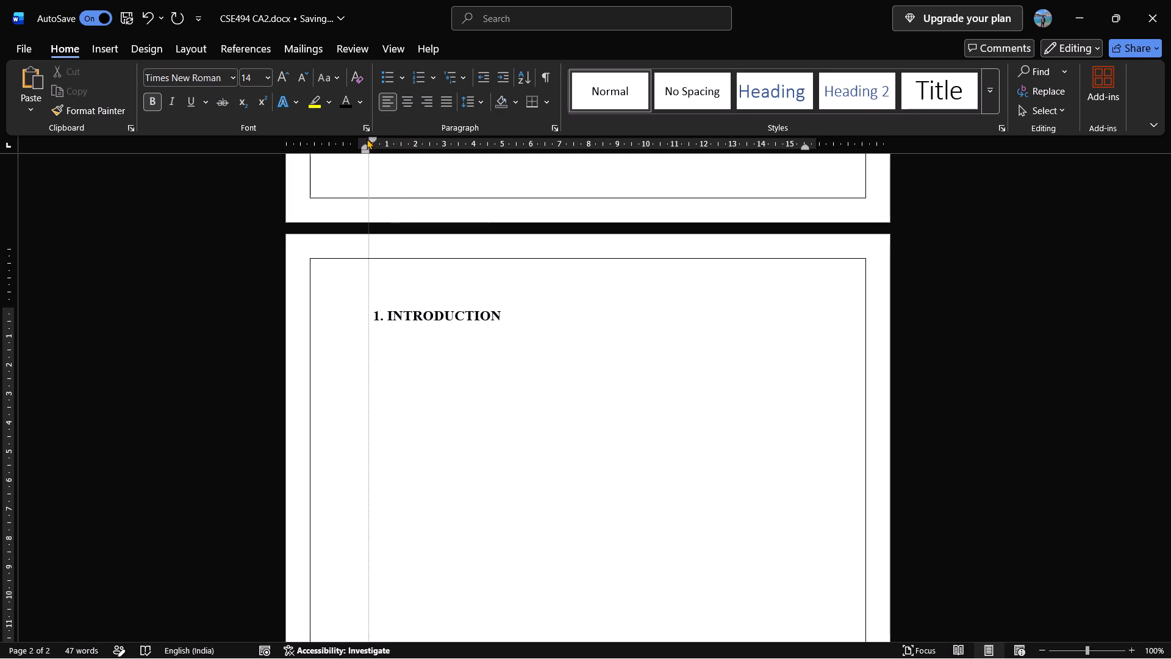
left_click_drag(367, 139, 365, 140)
Add an empty, unnumbered line directly below the "1. INTRODUCTION" heading, aligned with the heading's text.
left_click(514, 306)
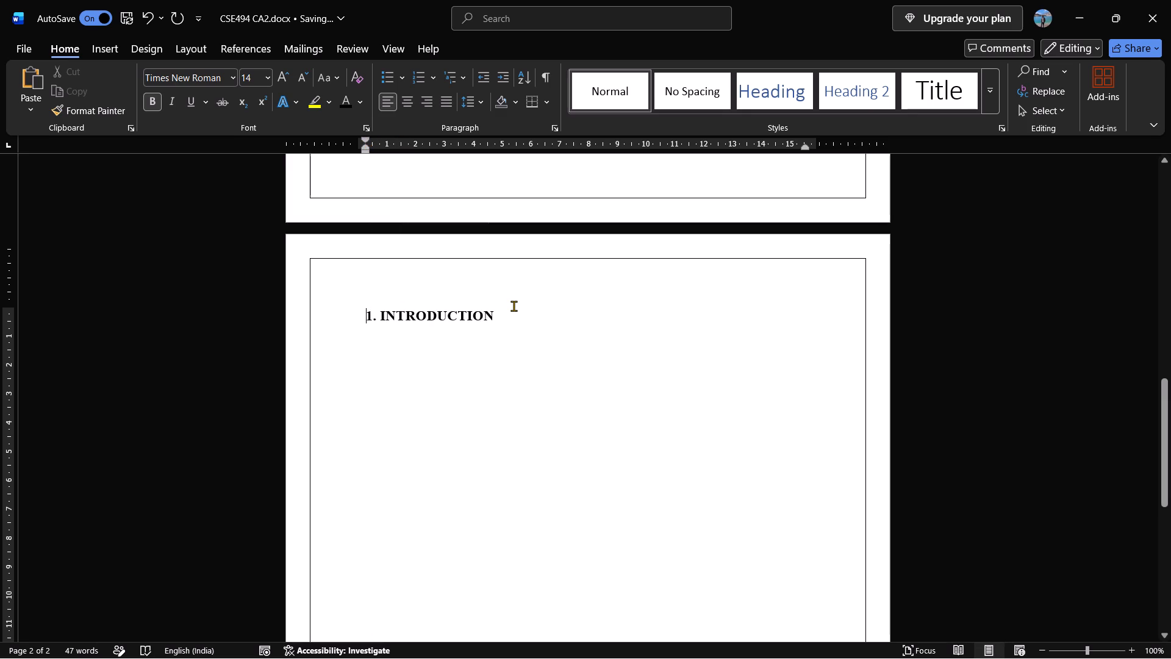
left_click(514, 306)
key("Return")
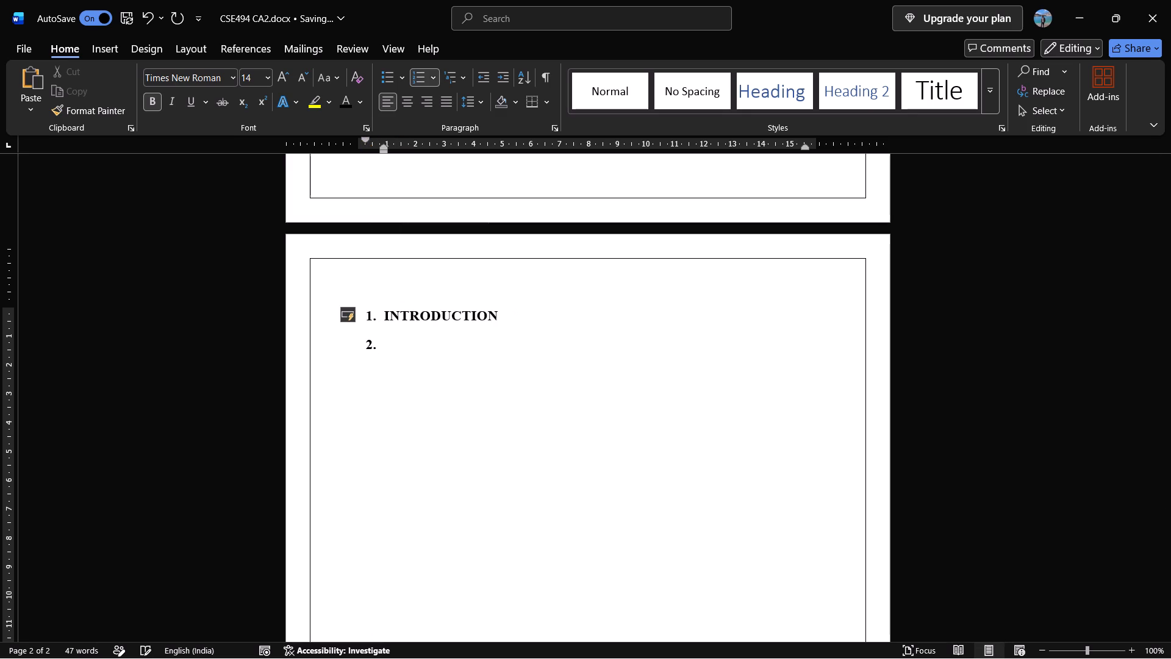
key("BackSpace")
key("BackSpace")
key("BackSpace")
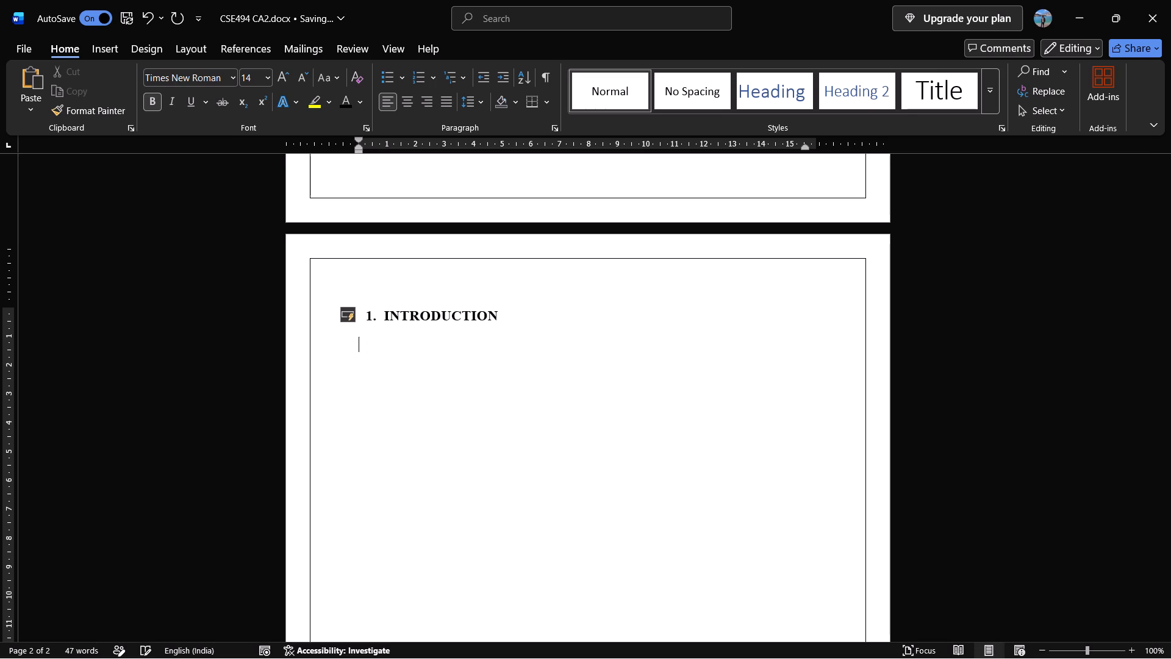
key("BackSpace")
key("Return")
key("BackSpace")
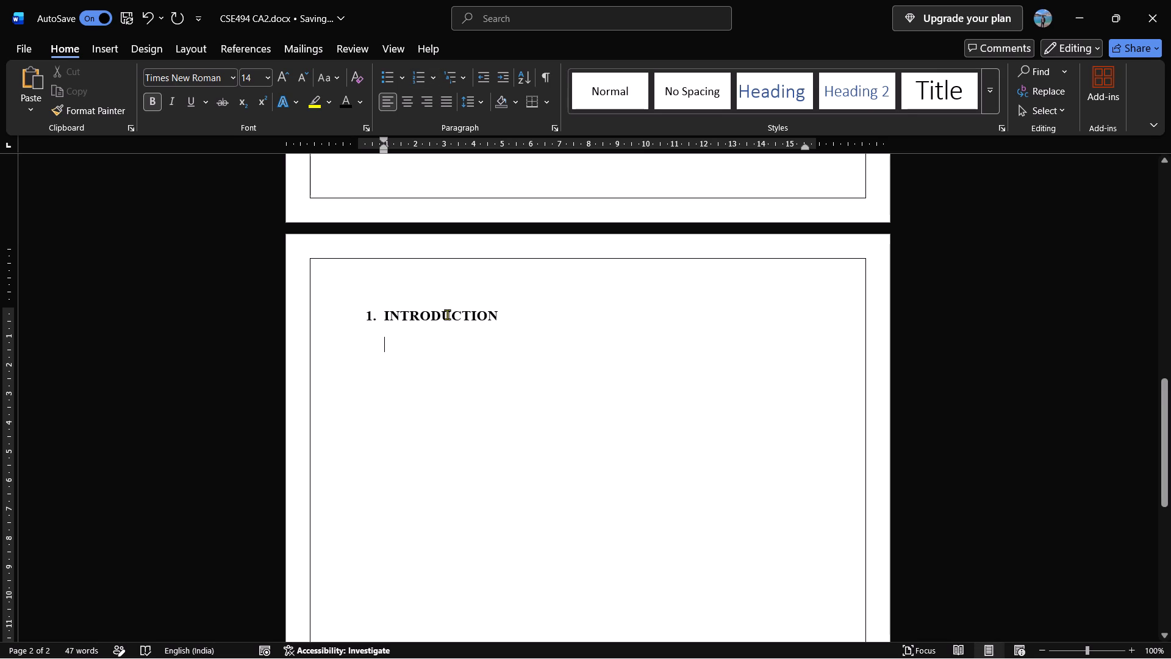
double_click(396, 363)
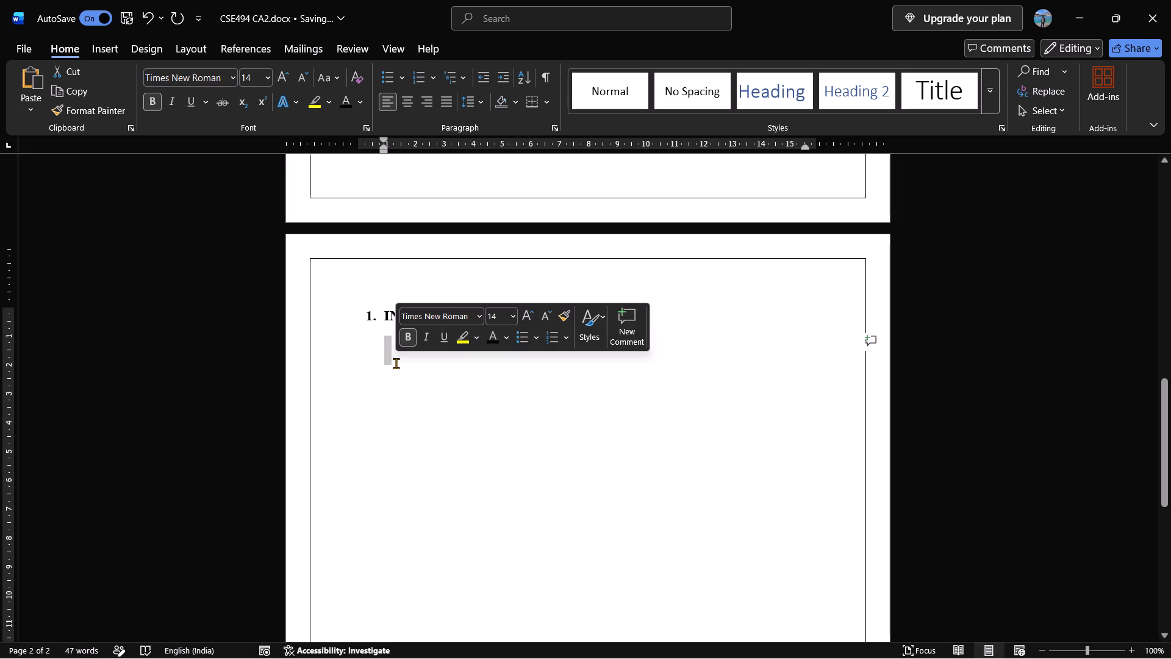
left_click(396, 363)
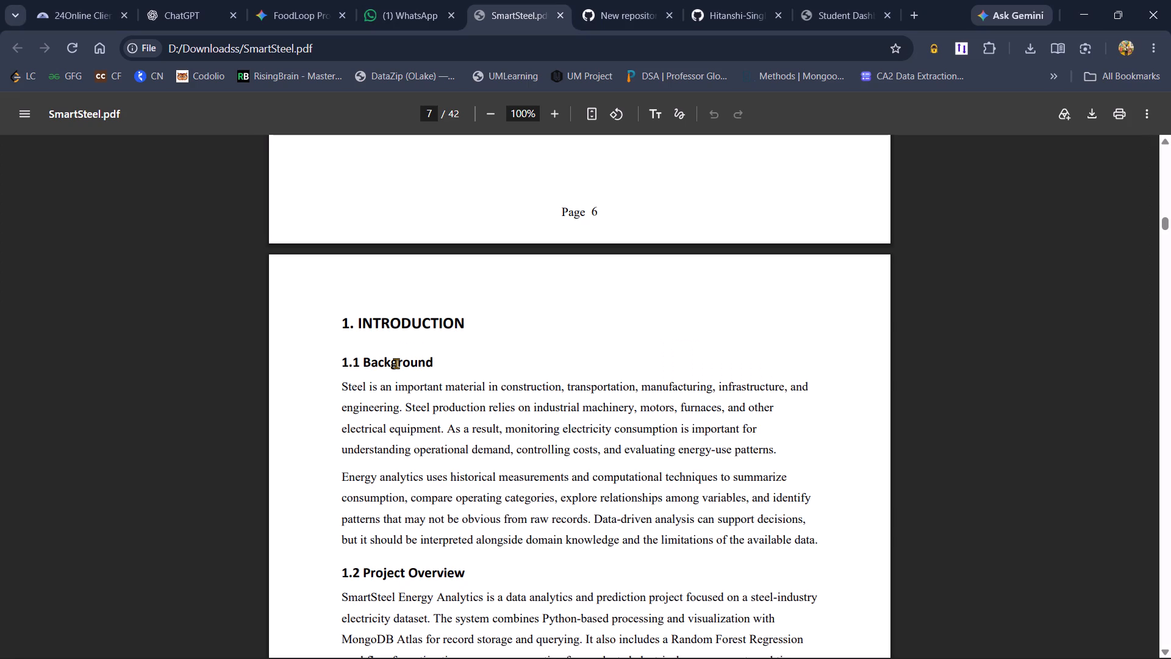
Switch to SmartSteel.pdf in Chrome and review the sections from Introduction through Scope of the Analysis to Existing System and Proposed System.
scroll(396, 363, "down", 4)
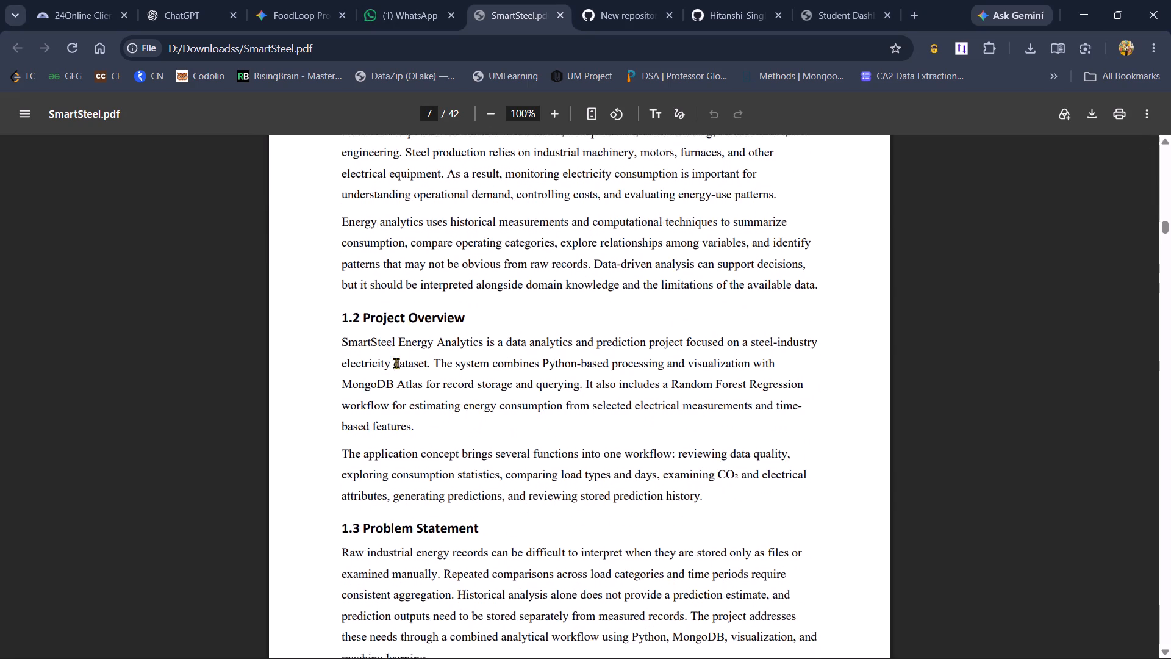
scroll(396, 363, "down", 2)
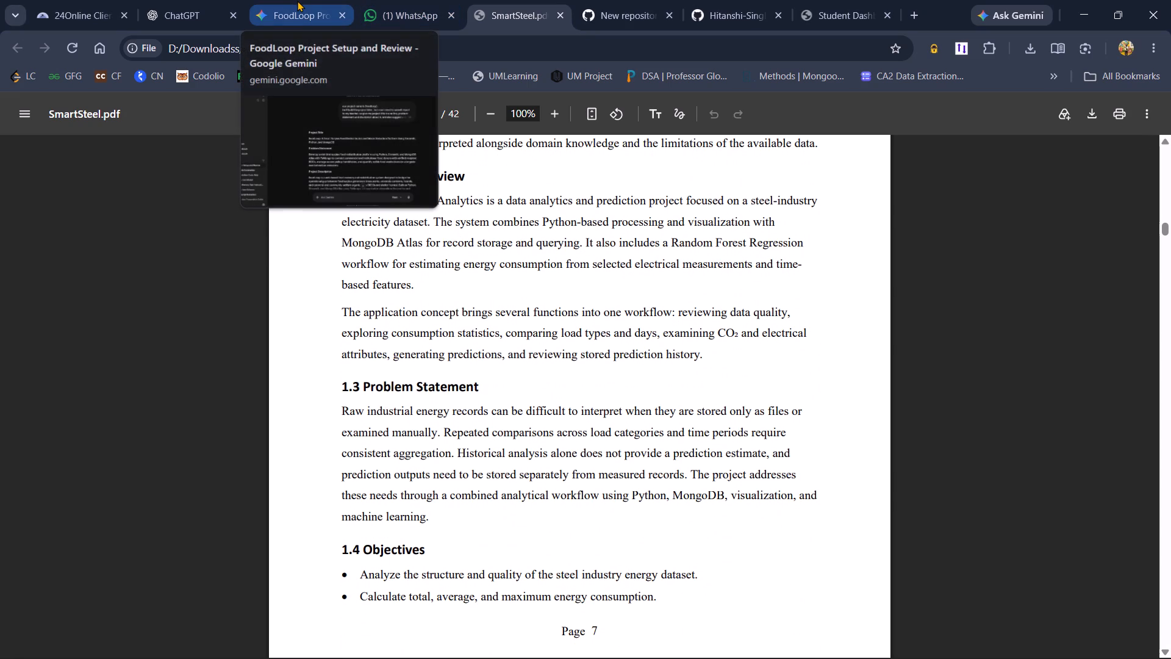
scroll(324, 297, "down", 2)
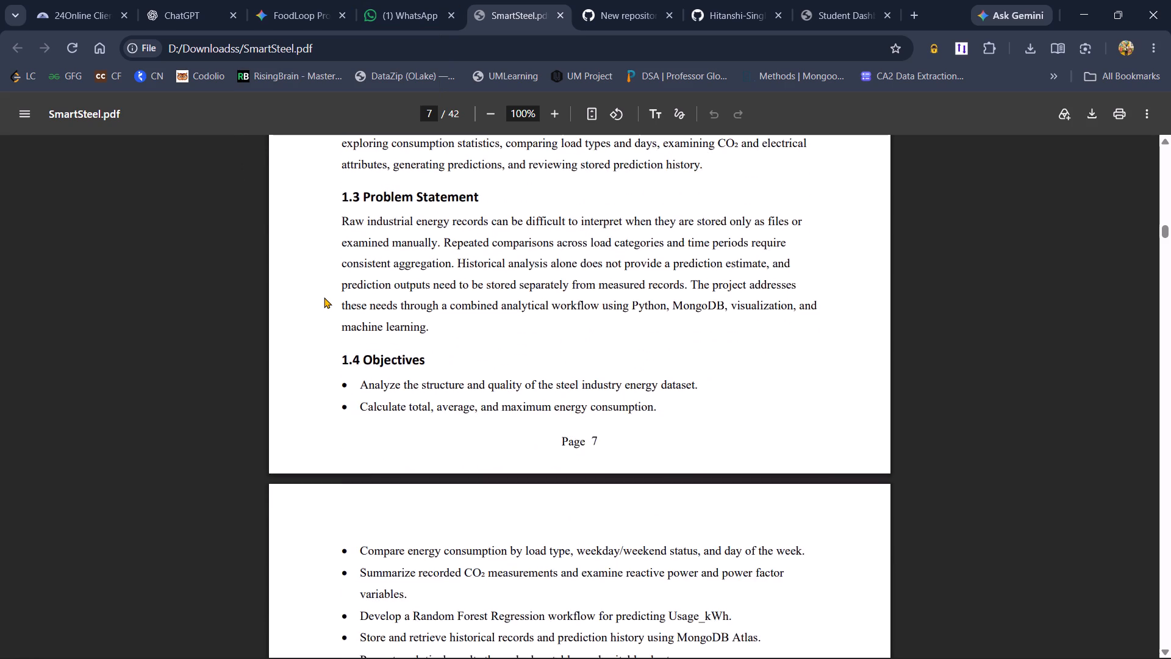
scroll(324, 297, "down", 2)
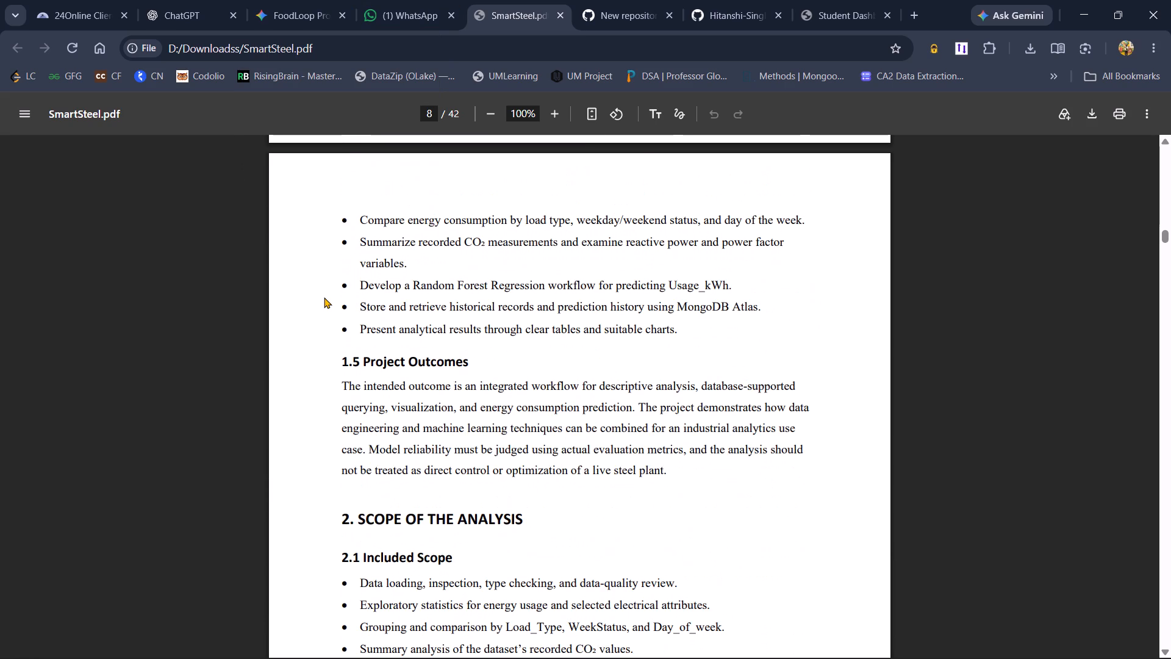
scroll(324, 297, "down", 1)
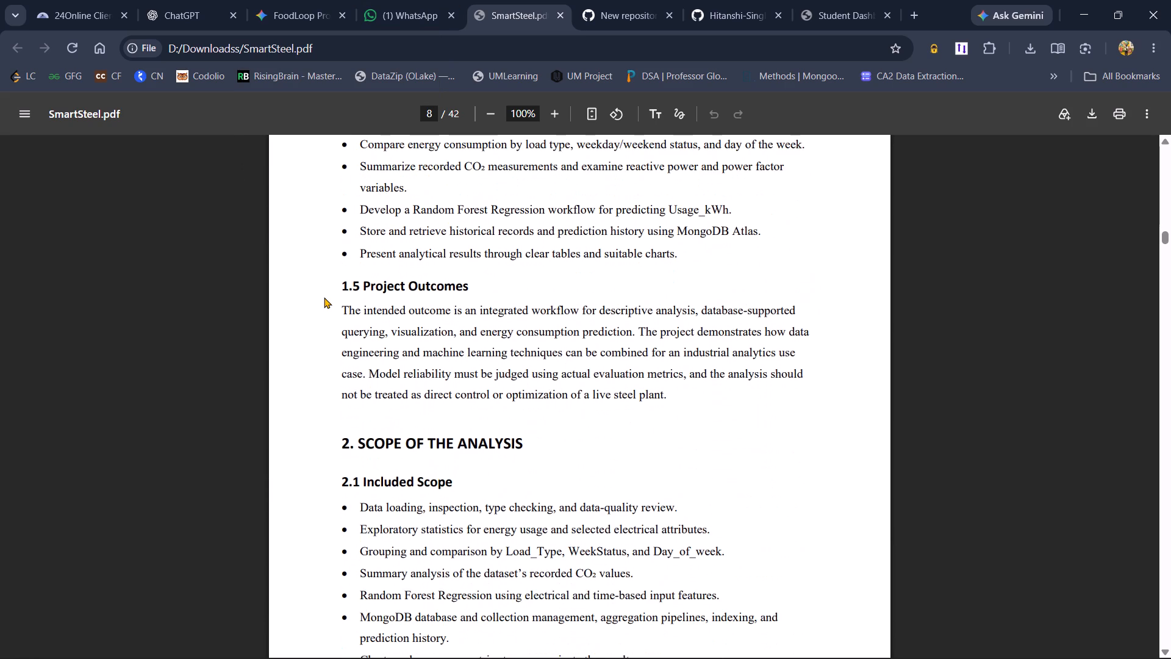
scroll(324, 297, "down", 3)
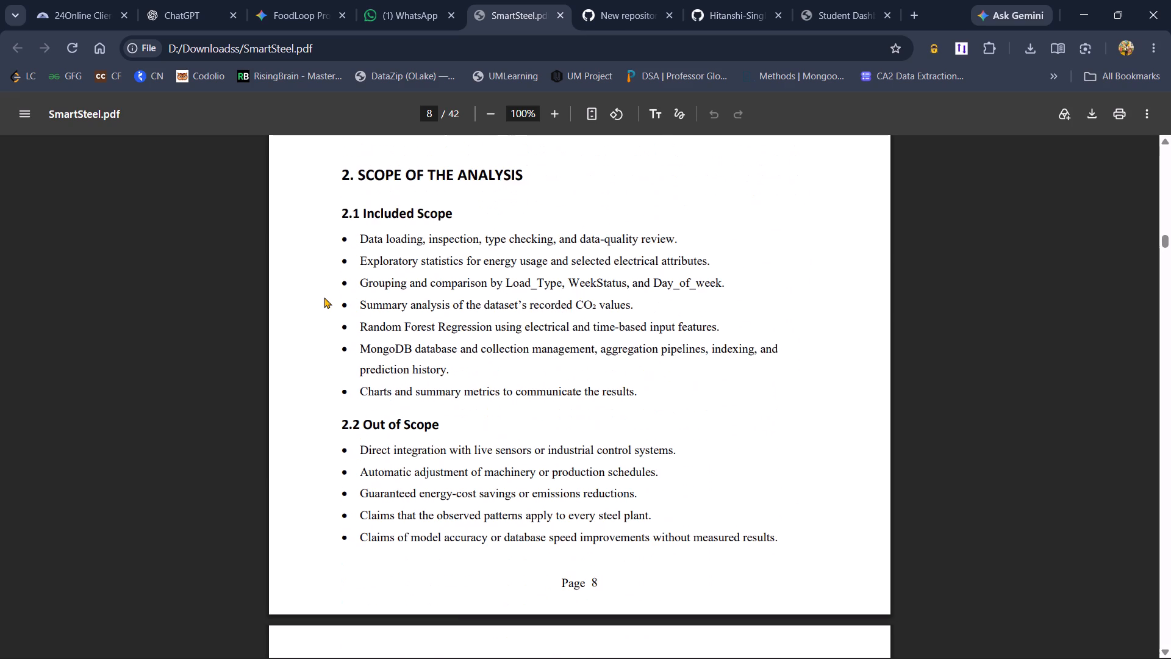
scroll(324, 297, "down", 4)
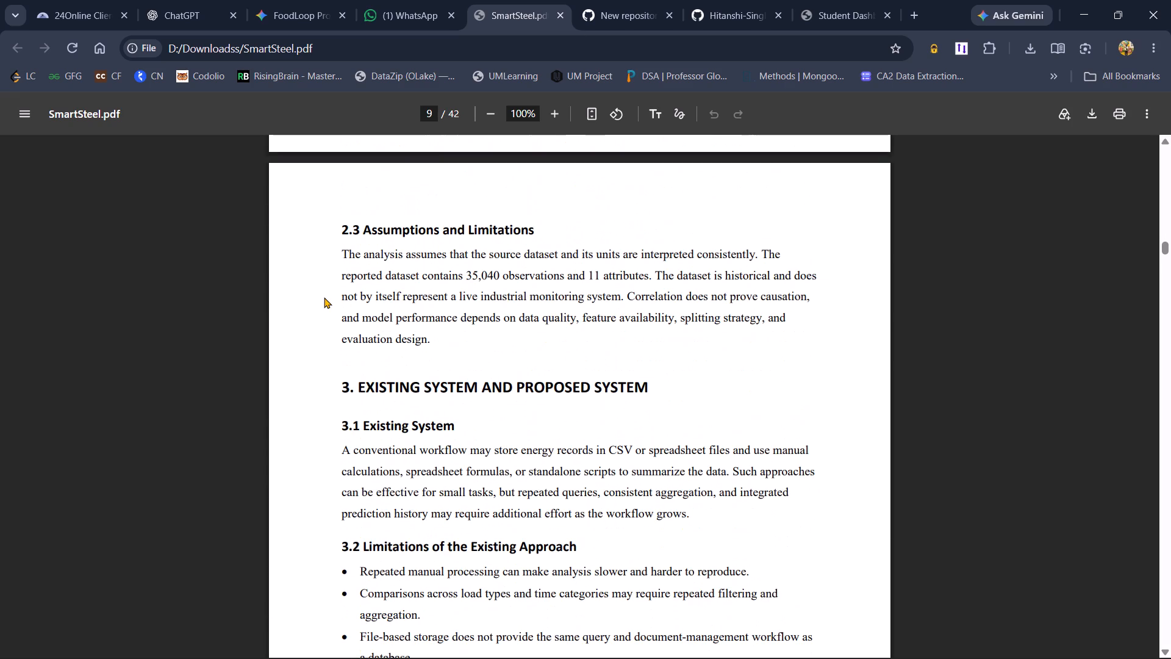